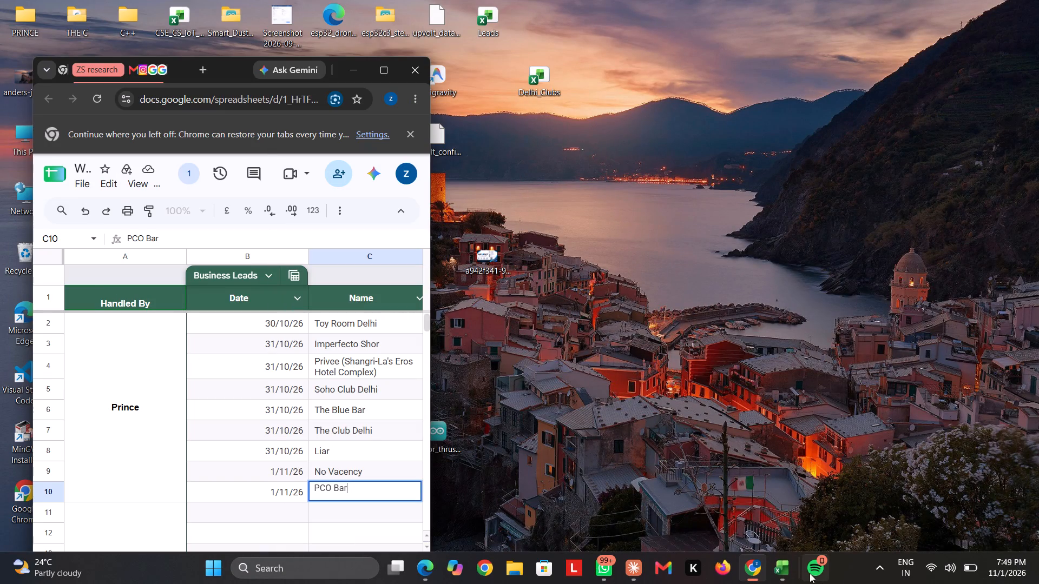
Arrange the clubs workbook and the Wholesale Tracker sheet side by side, leaving the workbook's comments pane closed.
{"action": "left_click", "coordinate": [771, 502]}
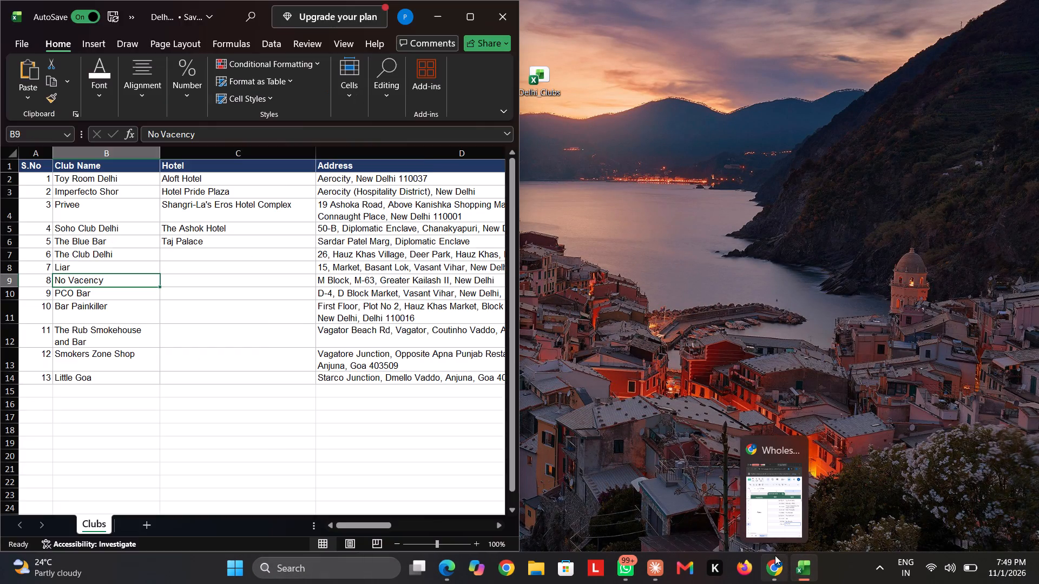
{"action": "left_click", "coordinate": [771, 508]}
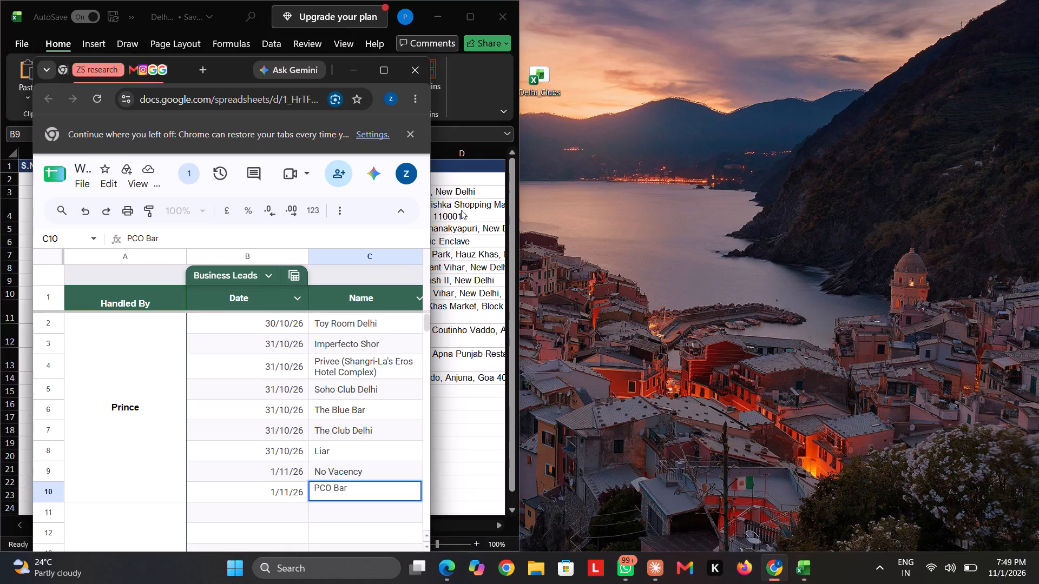
{"action": "double_click", "coordinate": [431, 46]}
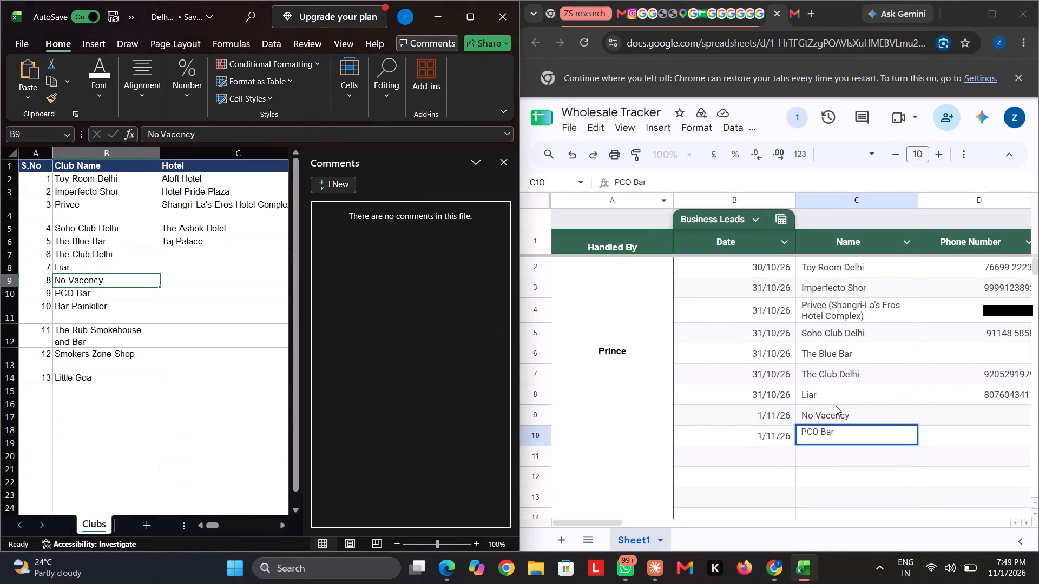
{"action": "left_click", "coordinate": [506, 164]}
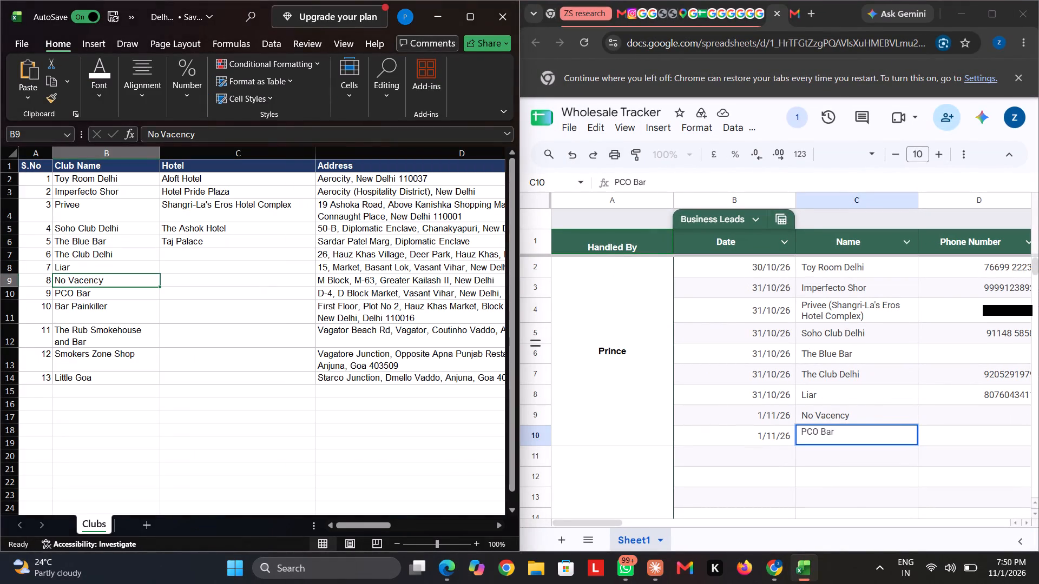
{"action": "left_click", "coordinate": [944, 435]}
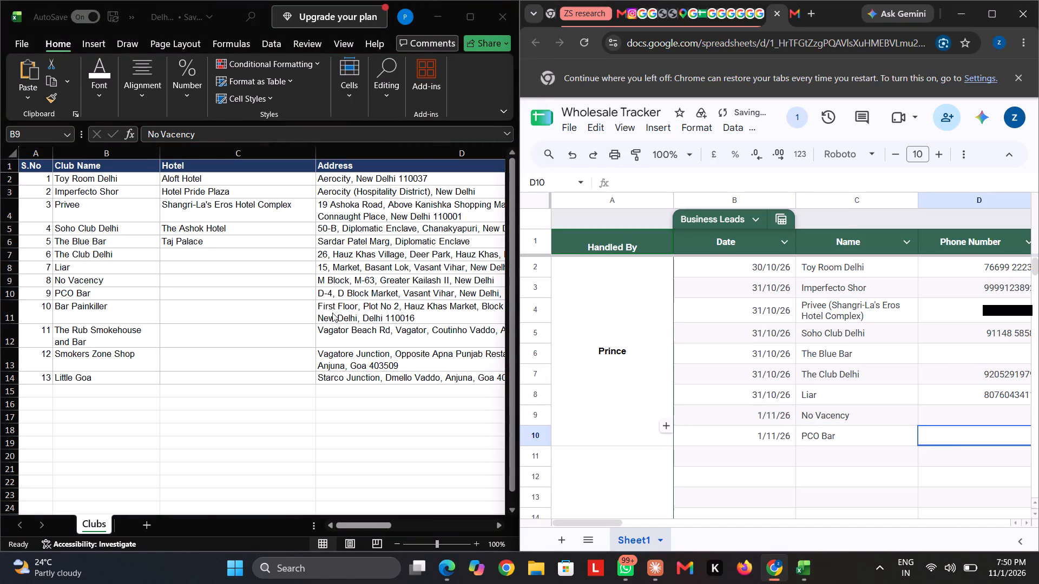
{"action": "left_click", "coordinate": [422, 294]}
{"action": "left_click", "coordinate": [422, 294]}
{"action": "key", "text": "Right"}
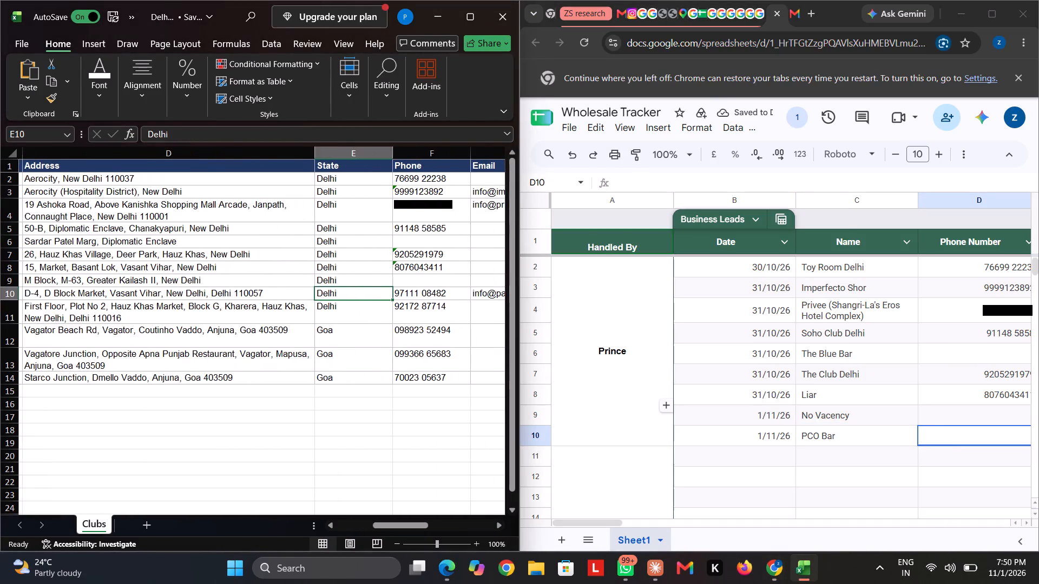
{"action": "key", "text": "Right"}
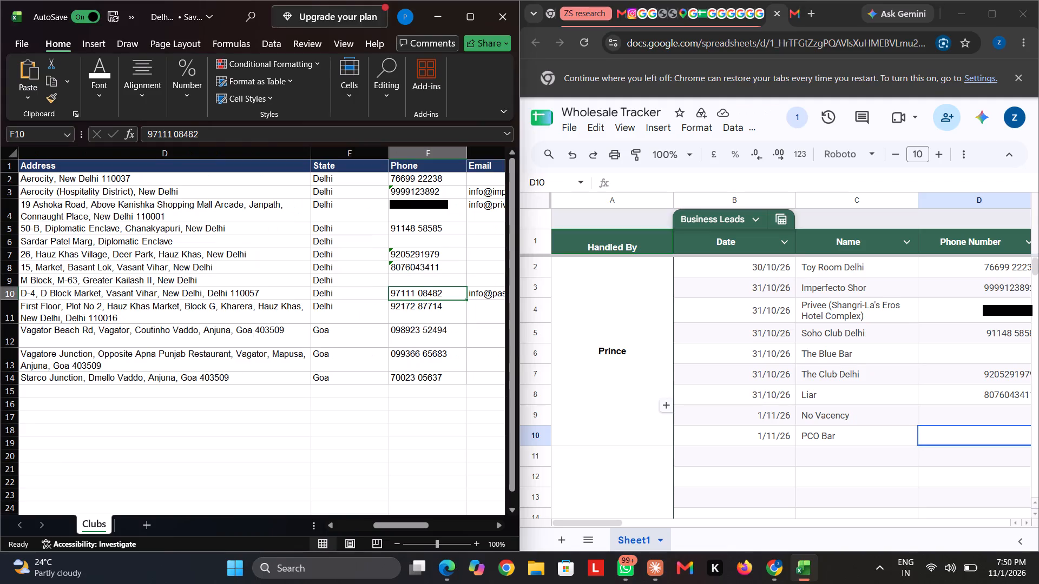
{"action": "key", "text": "ctrl+c"}
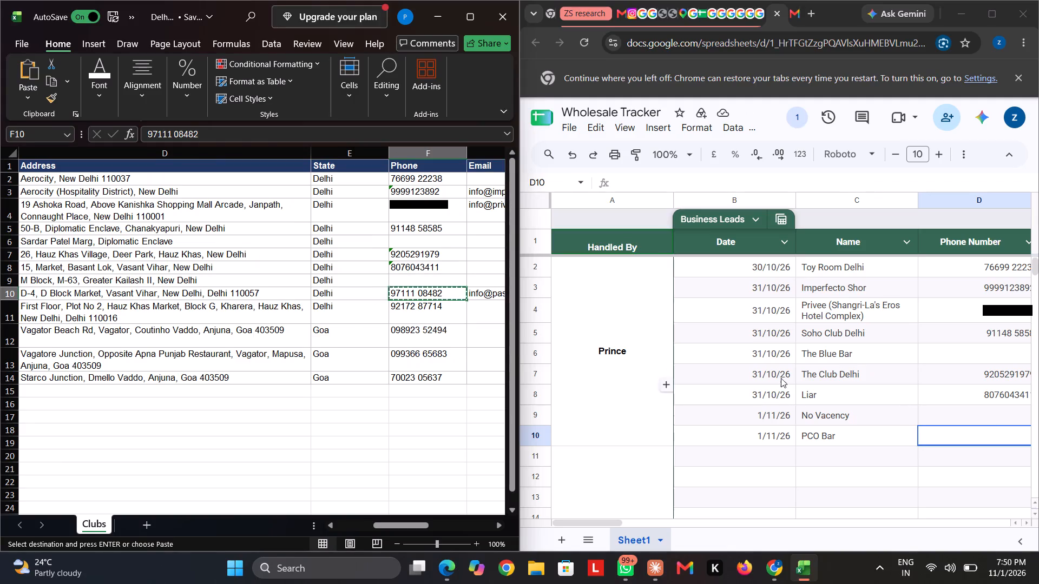
{"action": "double_click", "coordinate": [976, 431]}
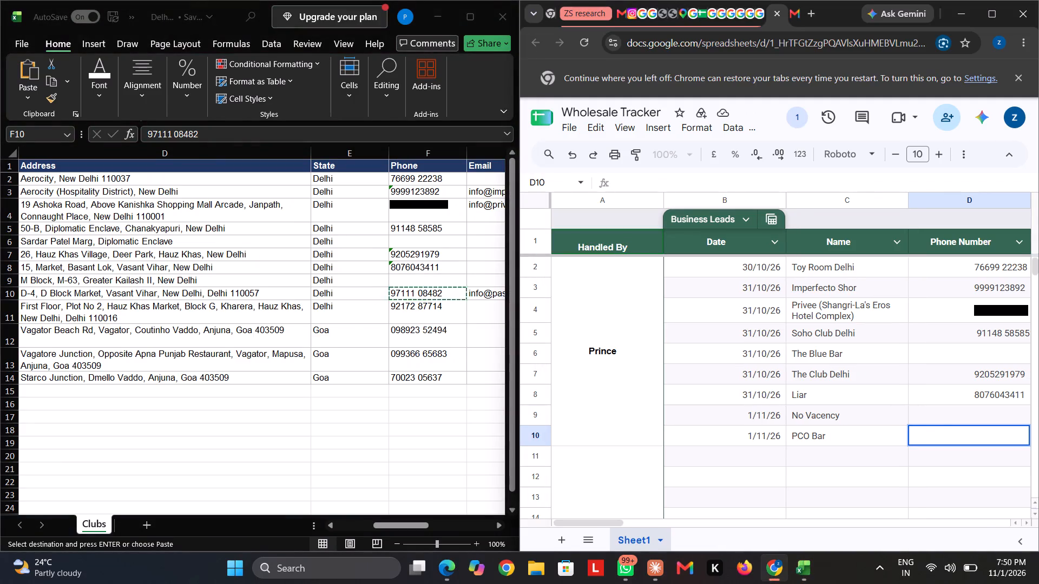
{"action": "key", "text": "ctrl+v"}
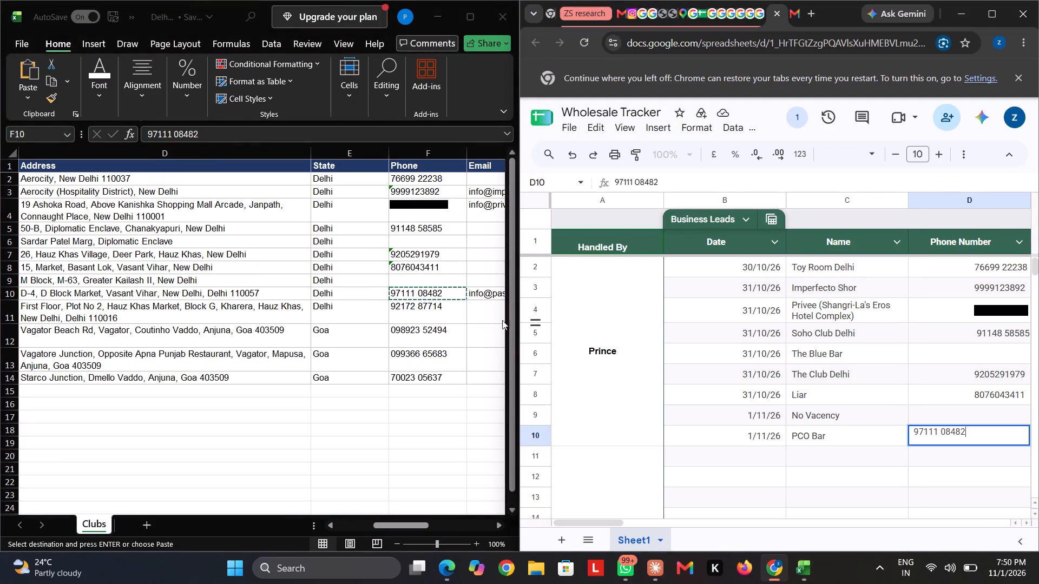
Copy PCO Bar's full address from the clubs workbook into its Address cell in row 10 of the Wholesale Tracker.
{"action": "left_click", "coordinate": [491, 293]}
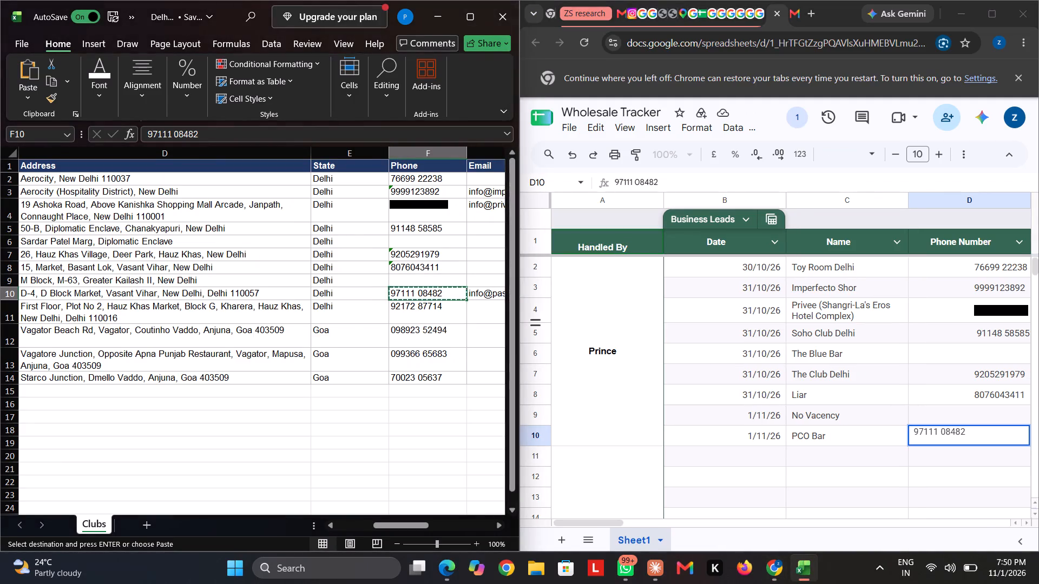
{"action": "double_click", "coordinate": [259, 294]}
{"action": "left_click", "coordinate": [265, 294]}
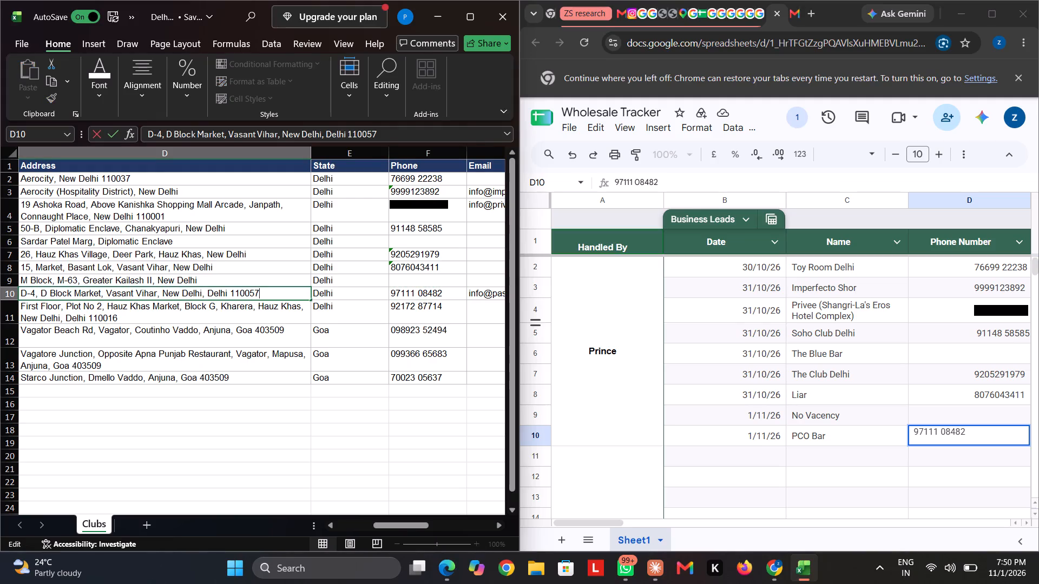
{"action": "left_click", "coordinate": [323, 291]}
{"action": "left_click", "coordinate": [292, 294]}
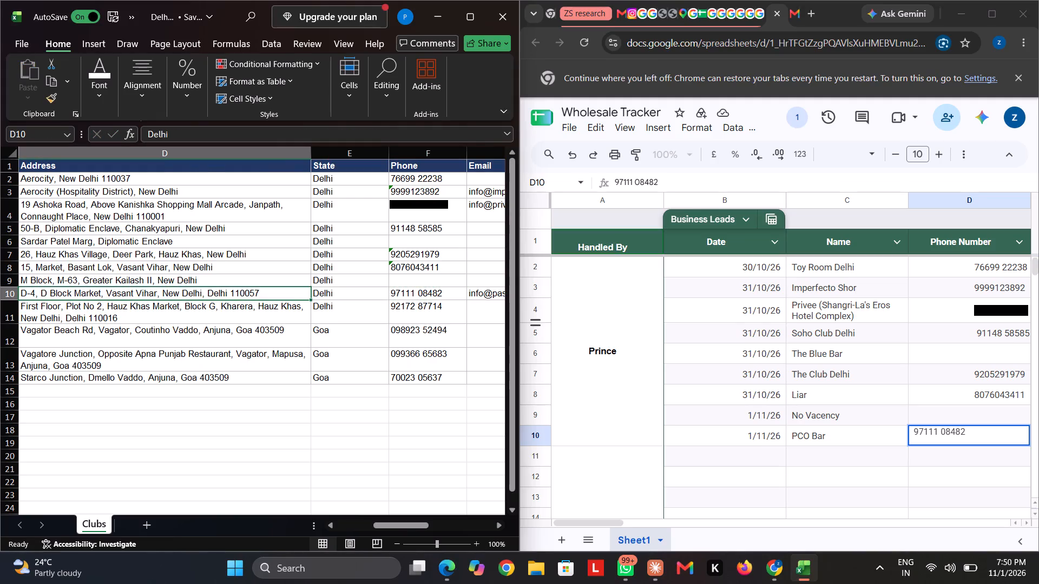
{"action": "key", "text": "ctrl+c"}
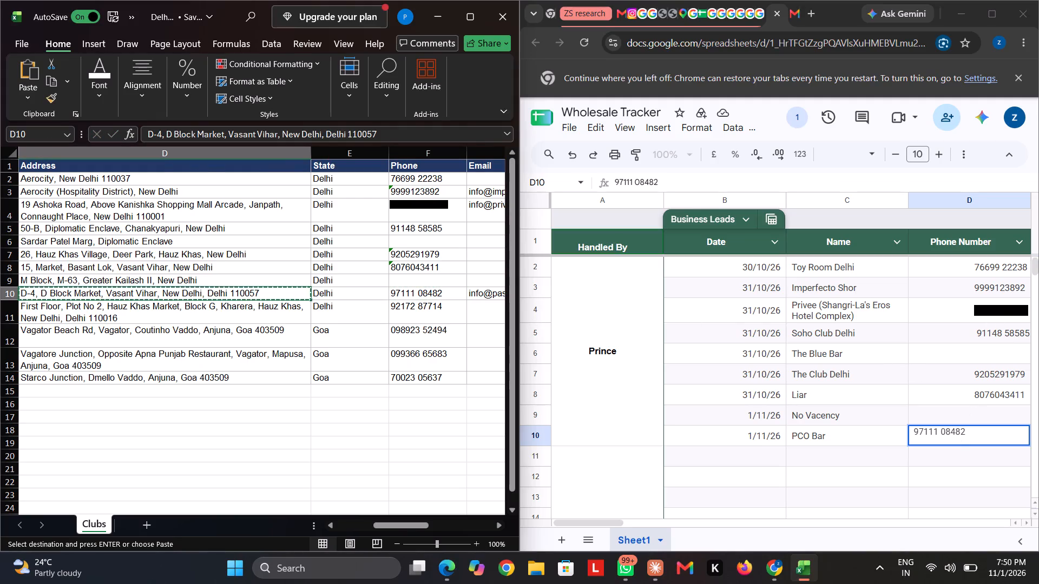
{"action": "key", "text": "Right"}
{"action": "left_click", "coordinate": [956, 436]}
{"action": "key", "text": "Right"}
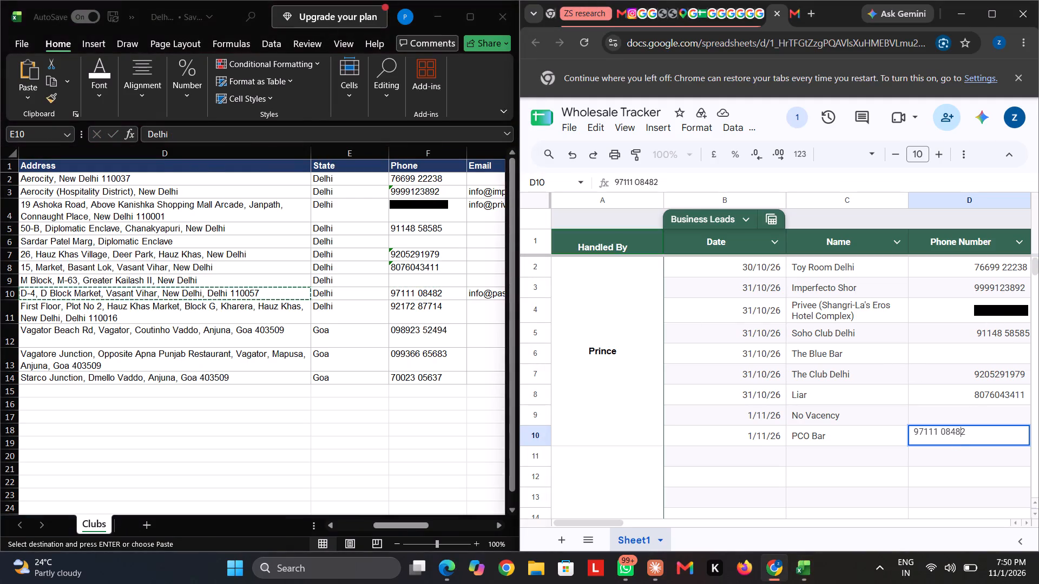
{"action": "left_click", "coordinate": [972, 433]}
{"action": "left_click", "coordinate": [975, 424]}
{"action": "left_click", "coordinate": [974, 420]}
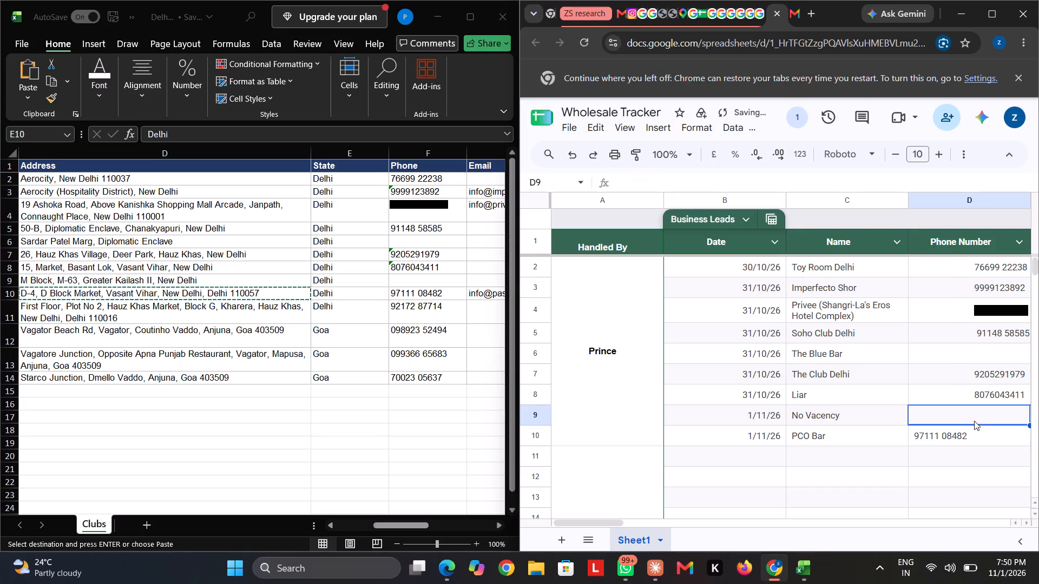
{"action": "left_click", "coordinate": [975, 432]}
{"action": "key", "text": "Right"}
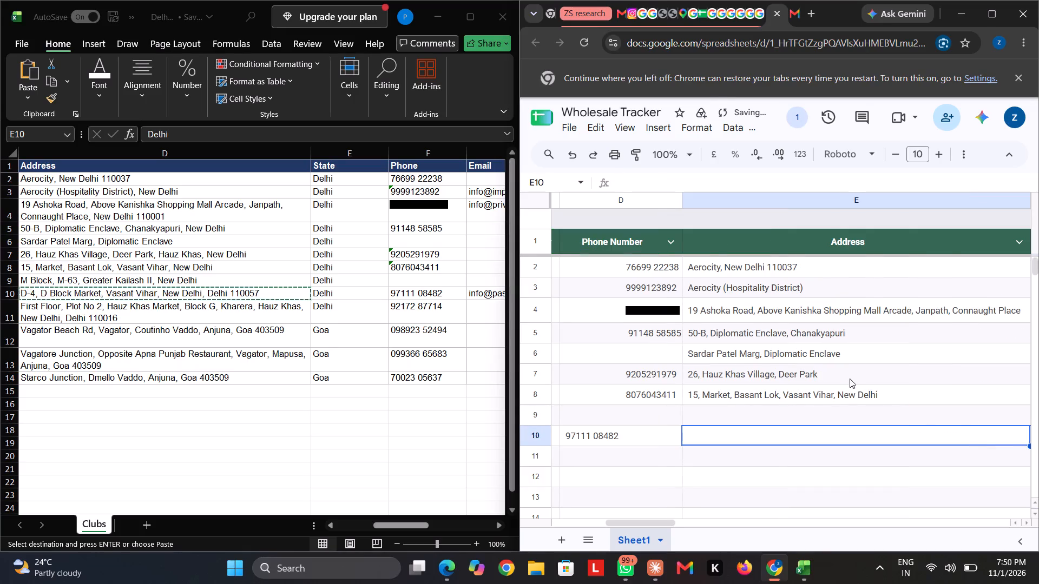
{"action": "key", "text": "ctrl+v"}
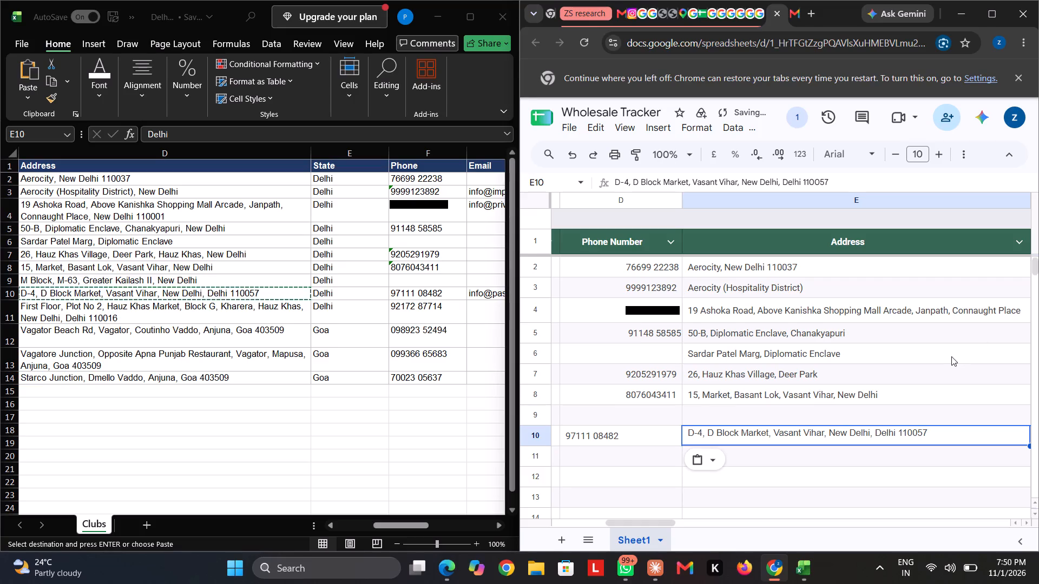
Enter "New delhi" as the City for PCO Bar in row 10 of the Wholesale Tracker.
{"action": "key", "text": "Right"}
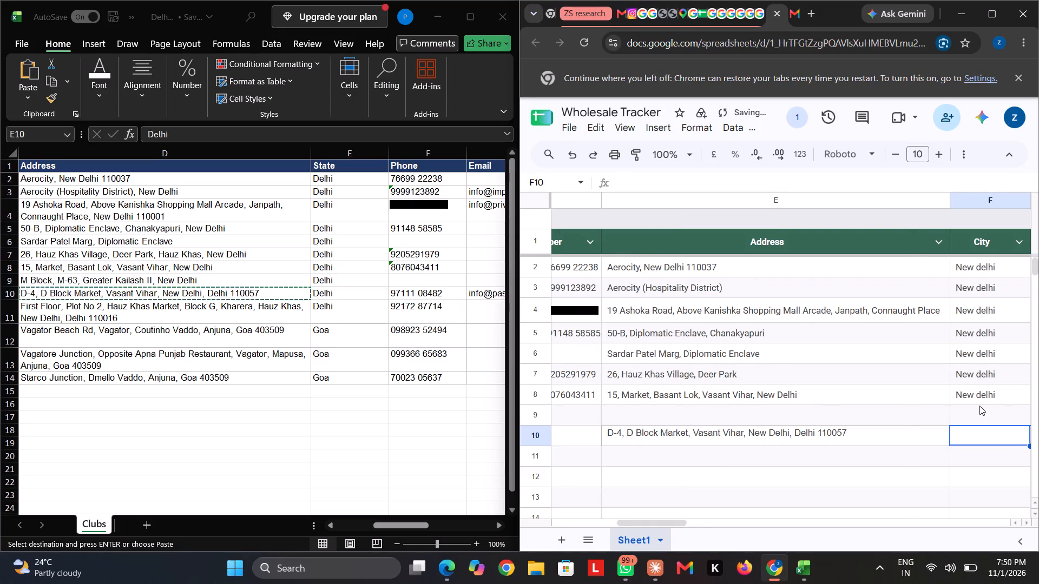
{"action": "key", "text": "Right"}
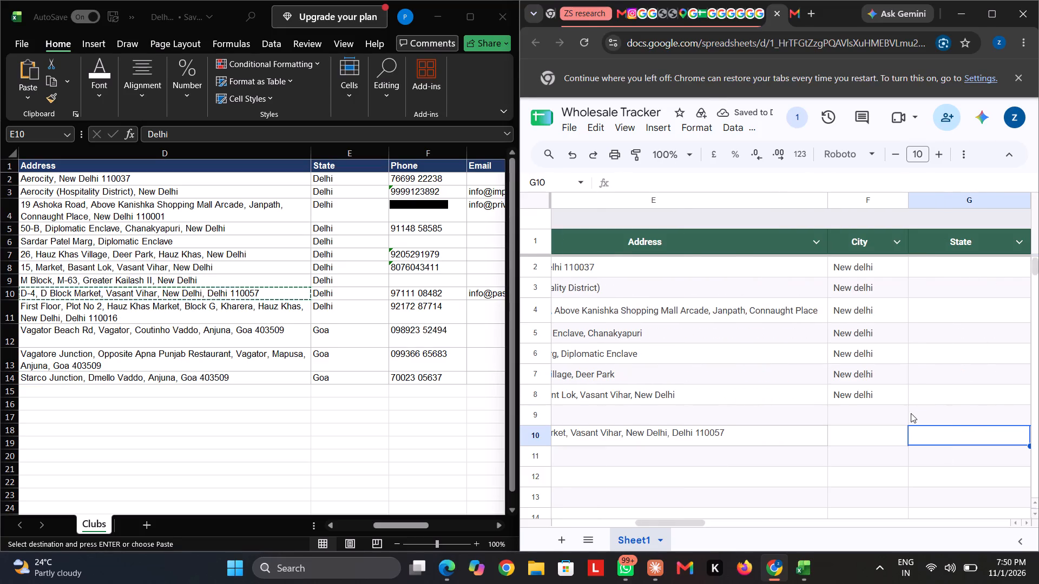
{"action": "key", "text": "Right"}
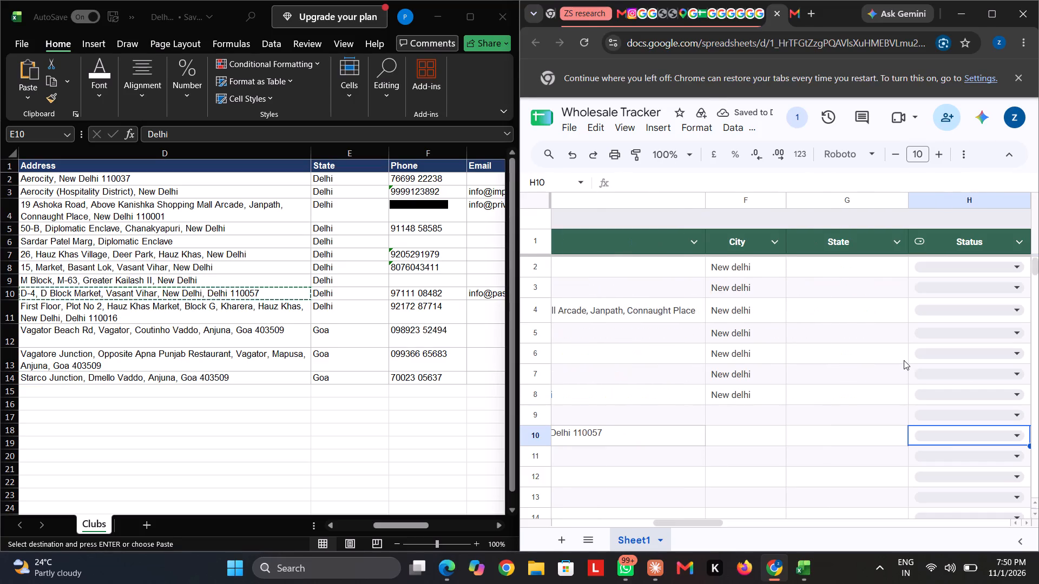
{"action": "key", "text": "Left"}
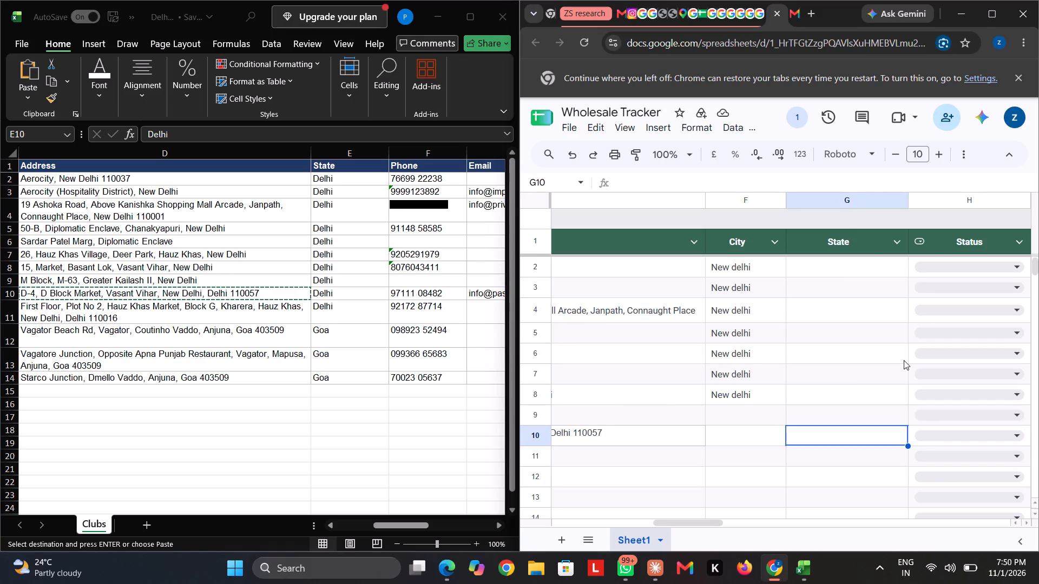
{"action": "key", "text": "Left"}
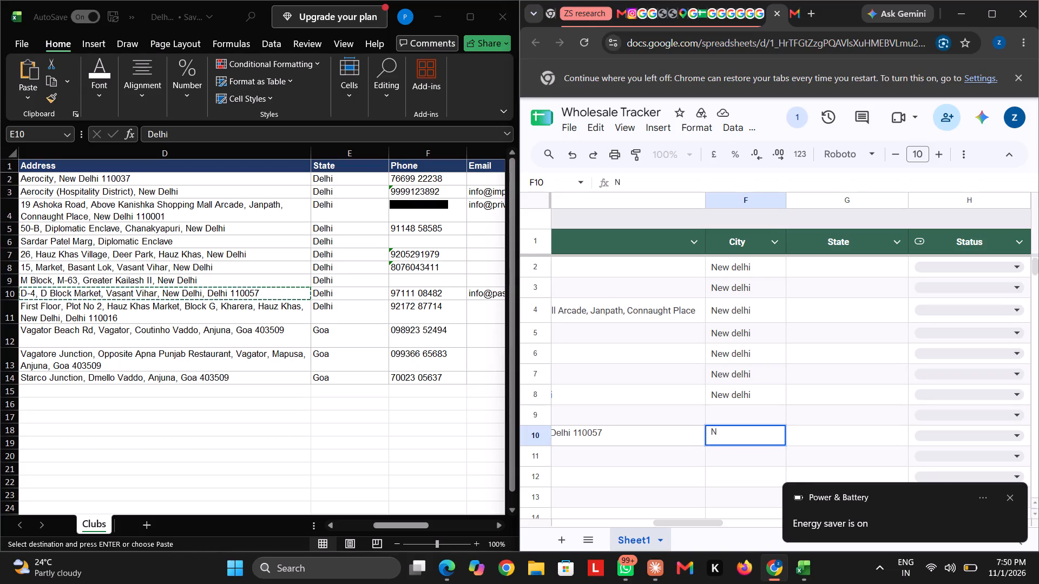
{"action": "type", "text": "ew del"}
{"action": "type", "text": "hi"}
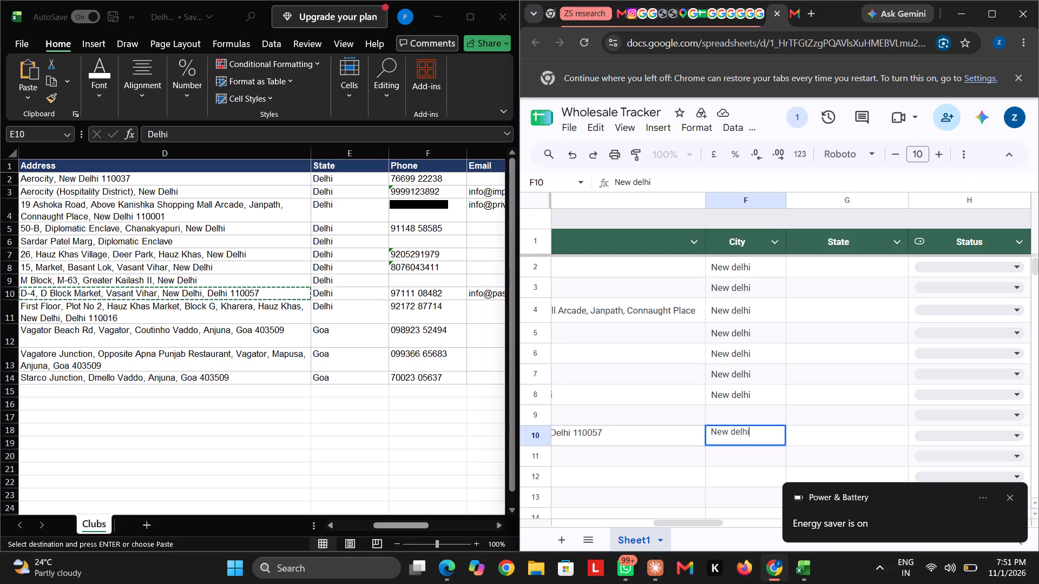
{"action": "left_click_drag", "start_coordinate": [914, 376], "coordinate": [1018, 576]}
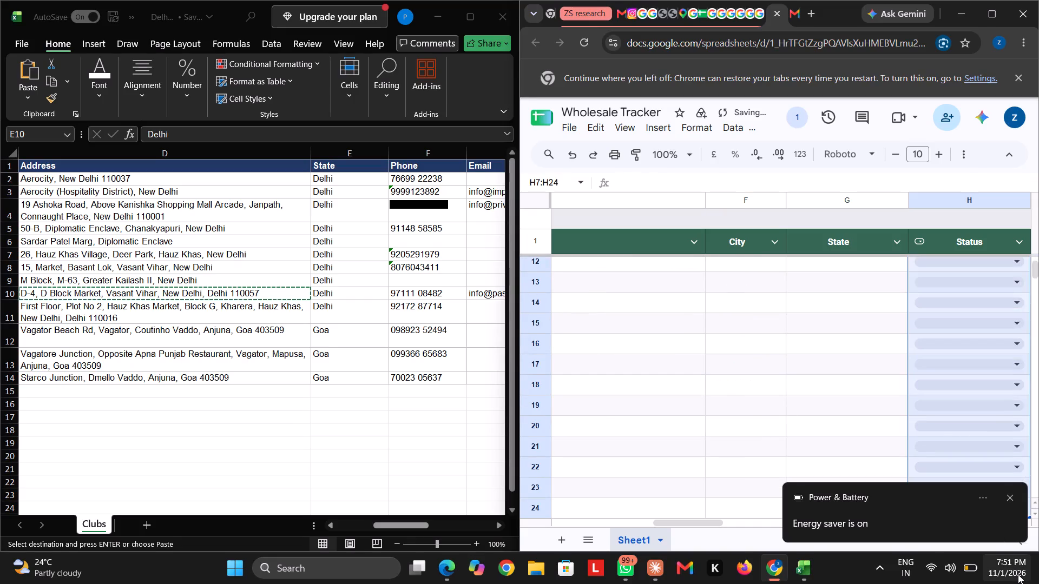
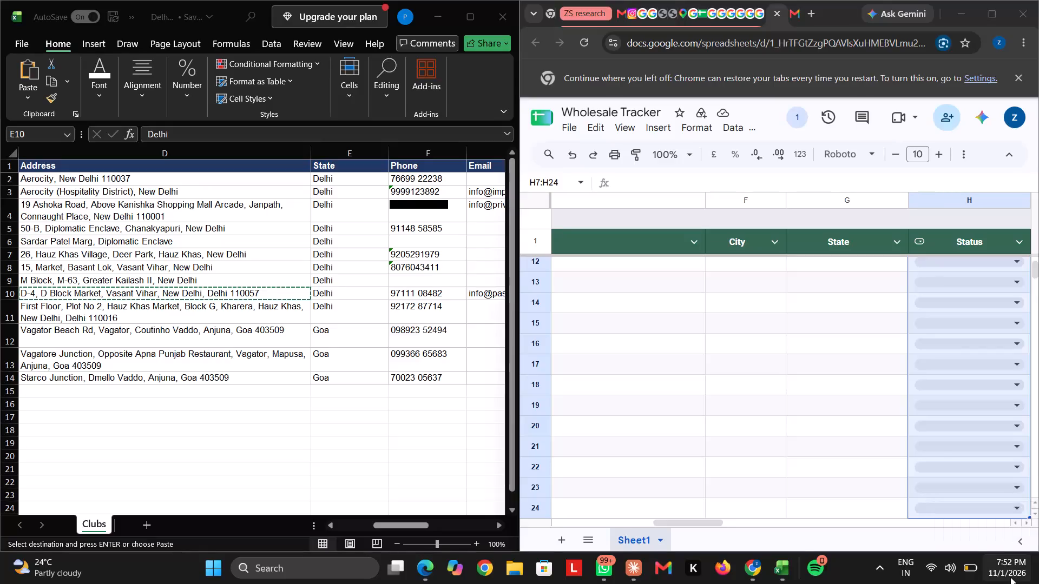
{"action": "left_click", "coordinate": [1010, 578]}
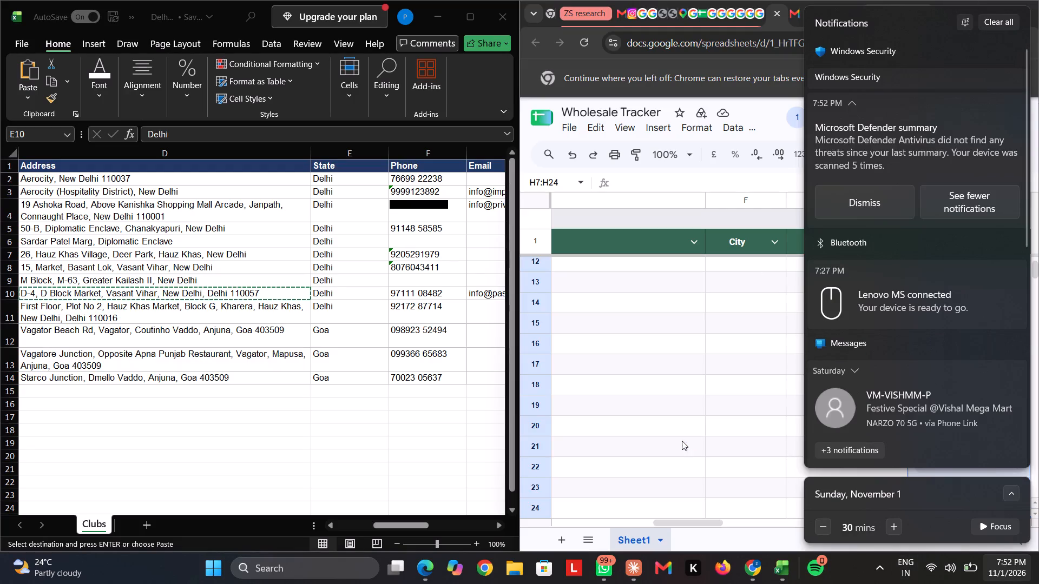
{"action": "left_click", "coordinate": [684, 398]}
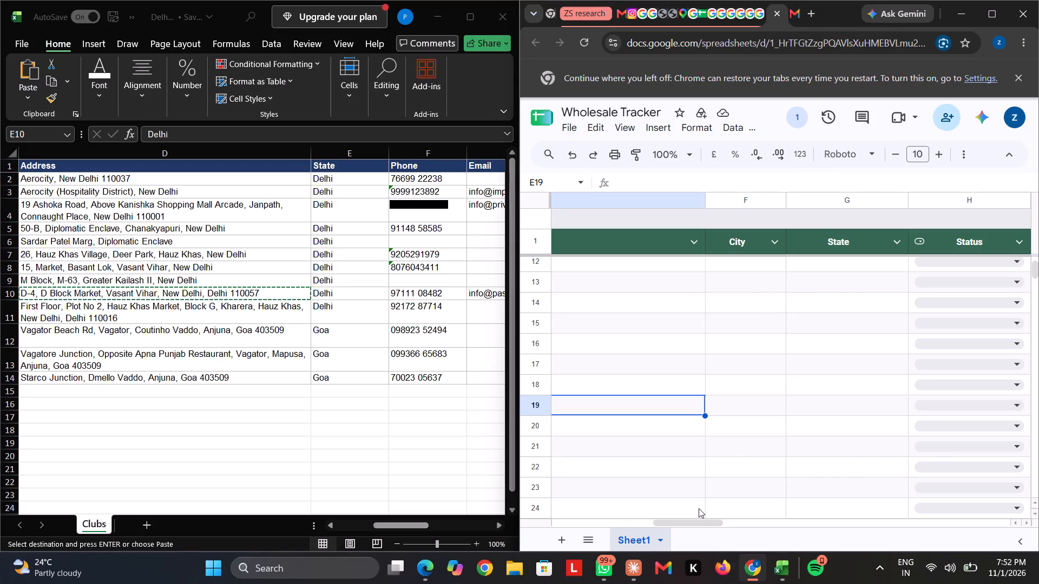
Review the handlers, dates and names of the leads already entered in the Wholesale Tracker, down to the first empty rows.
{"action": "key", "text": "Left"}
{"action": "key", "text": "Left"}
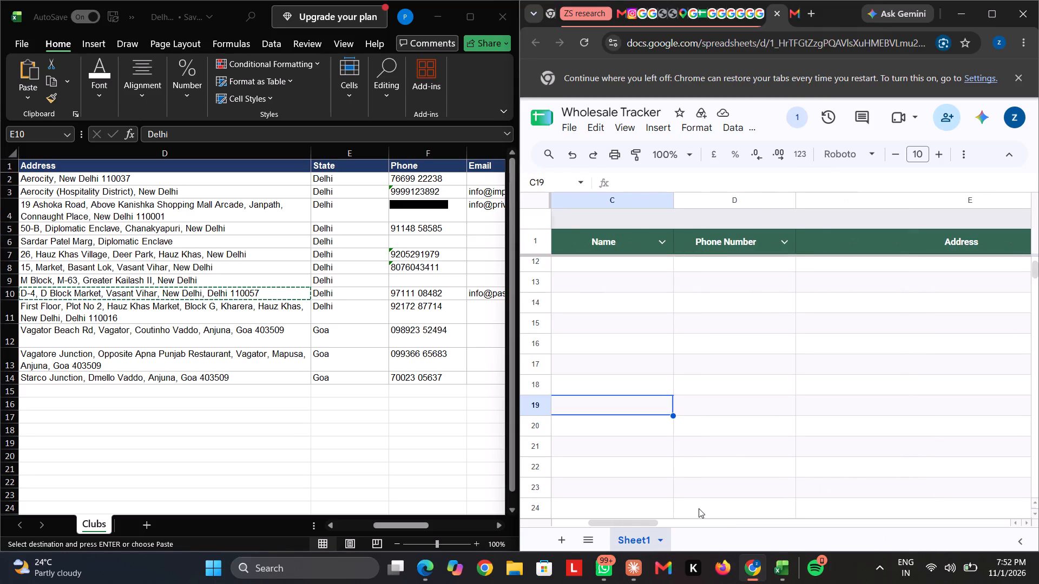
{"action": "key", "text": "Left"}
{"action": "key", "text": "Left"}
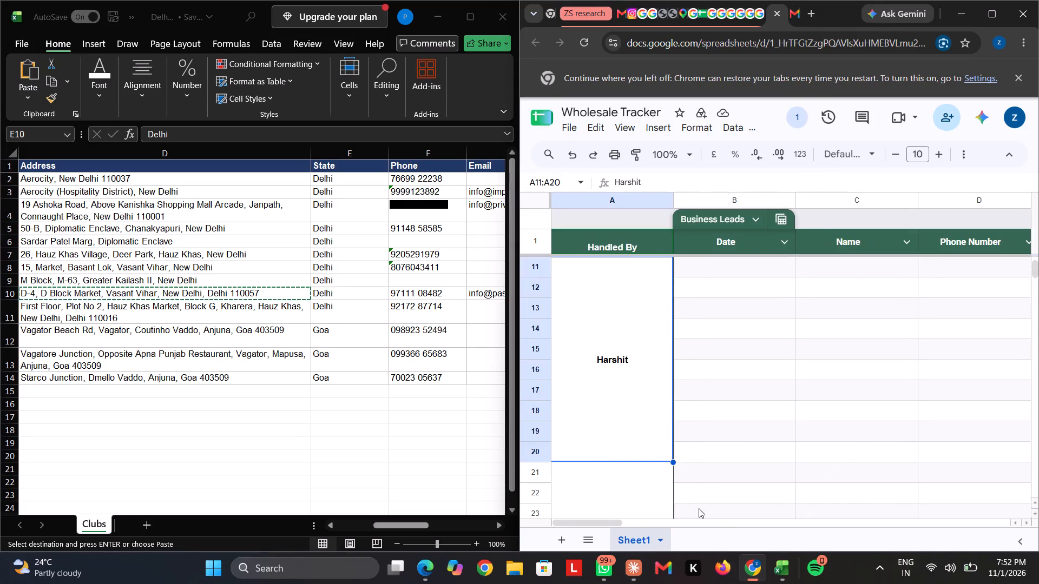
{"action": "key", "text": "Up"}
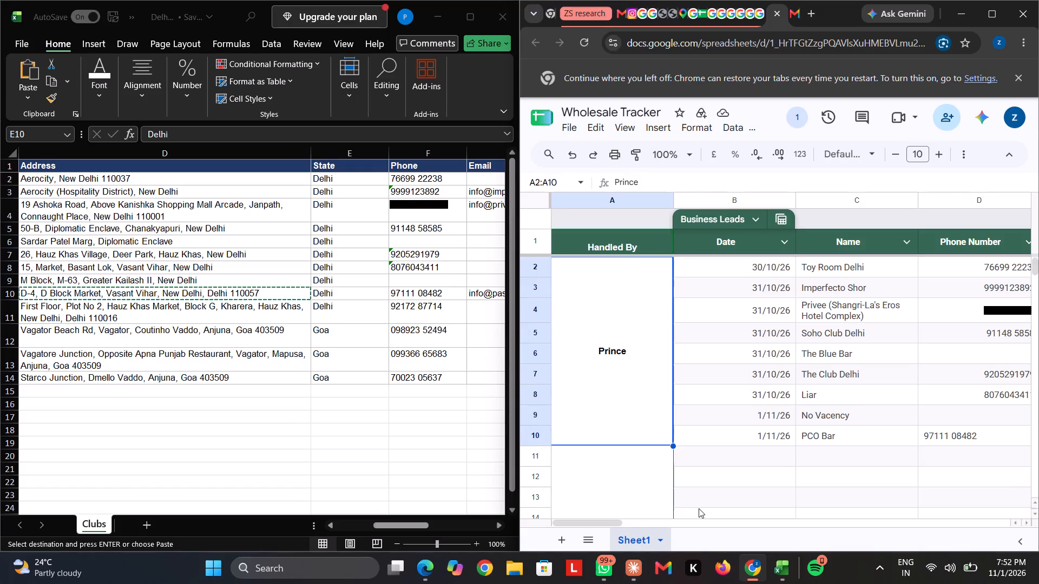
{"action": "scroll", "coordinate": [740, 498], "scroll_direction": "down", "scroll_amount": 2}
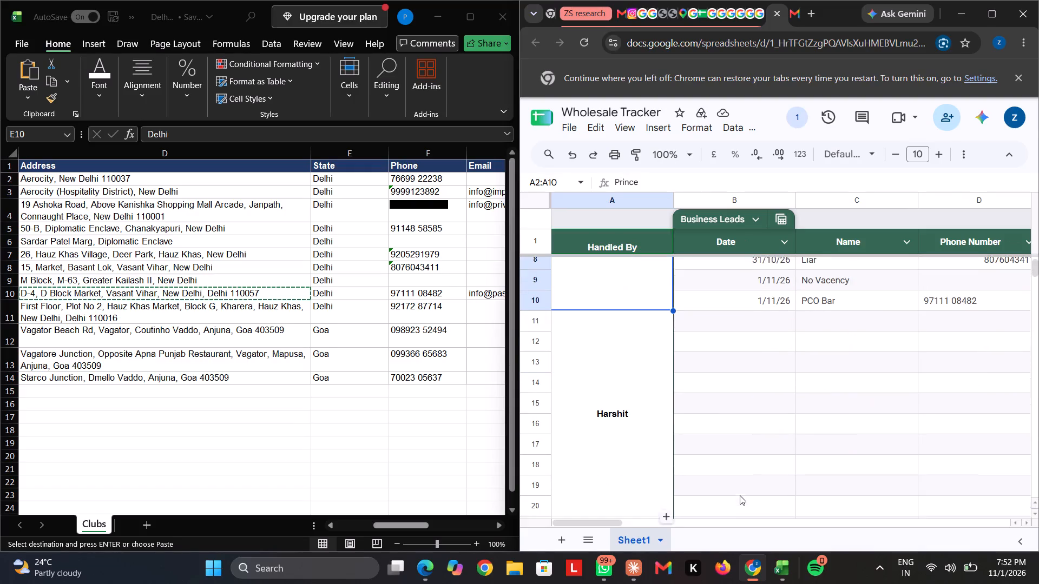
{"action": "scroll", "coordinate": [783, 377], "scroll_direction": "up", "scroll_amount": 1}
{"action": "left_click", "coordinate": [724, 391]}
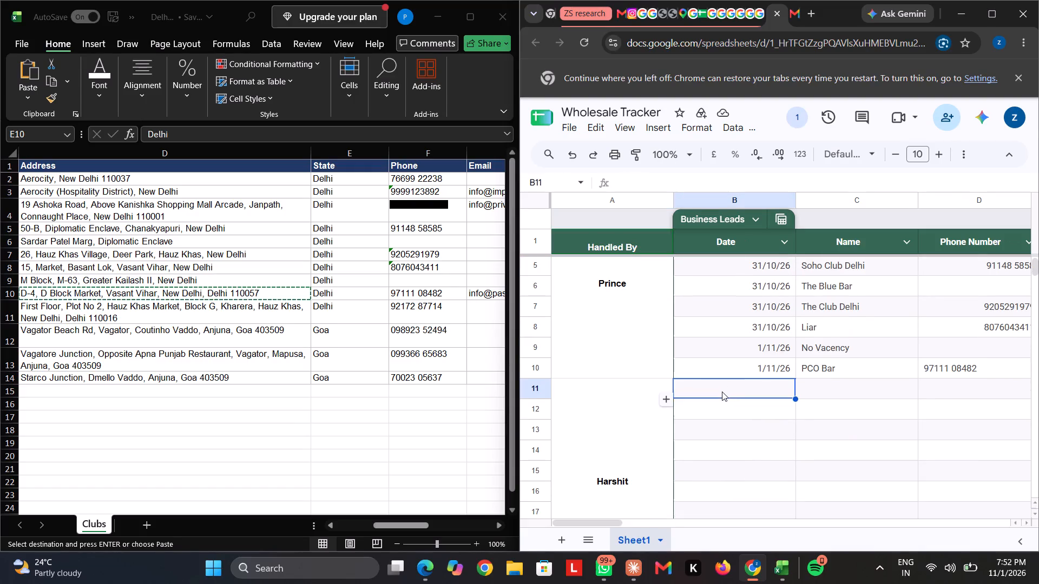
{"action": "left_click", "coordinate": [713, 361]}
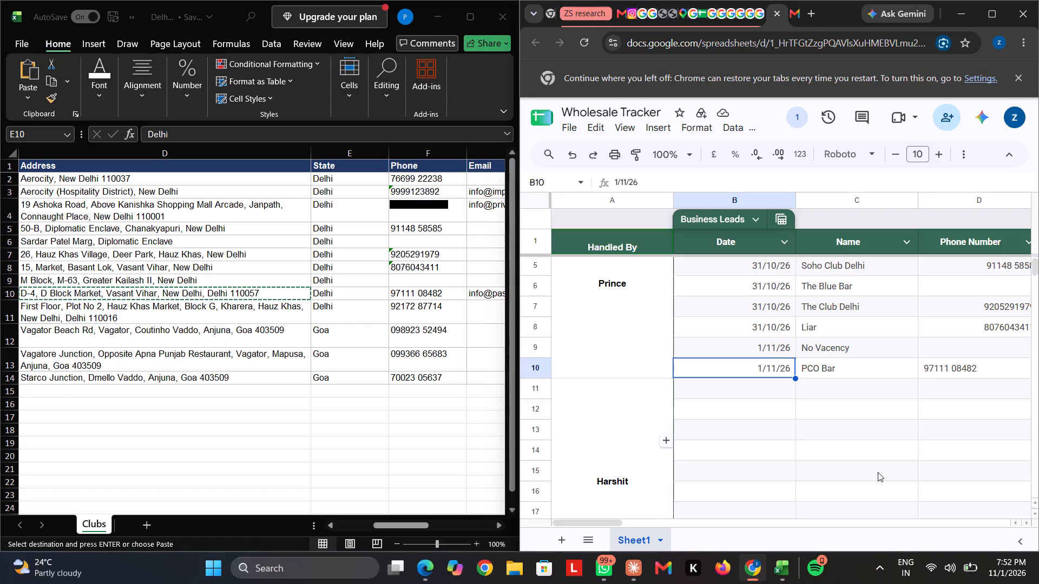
Copy No Vacency's address from the clubs workbook into its Address cell in row 9 of the Wholesale Tracker.
{"action": "key", "text": "Right"}
{"action": "key", "text": "Right"}
{"action": "key", "text": "Right"}
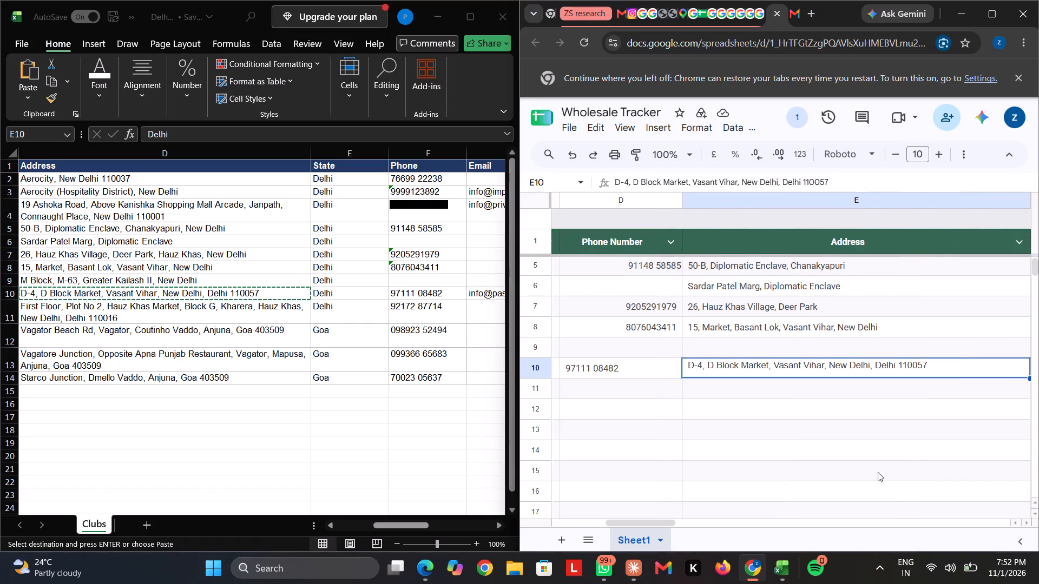
{"action": "key", "text": "Up"}
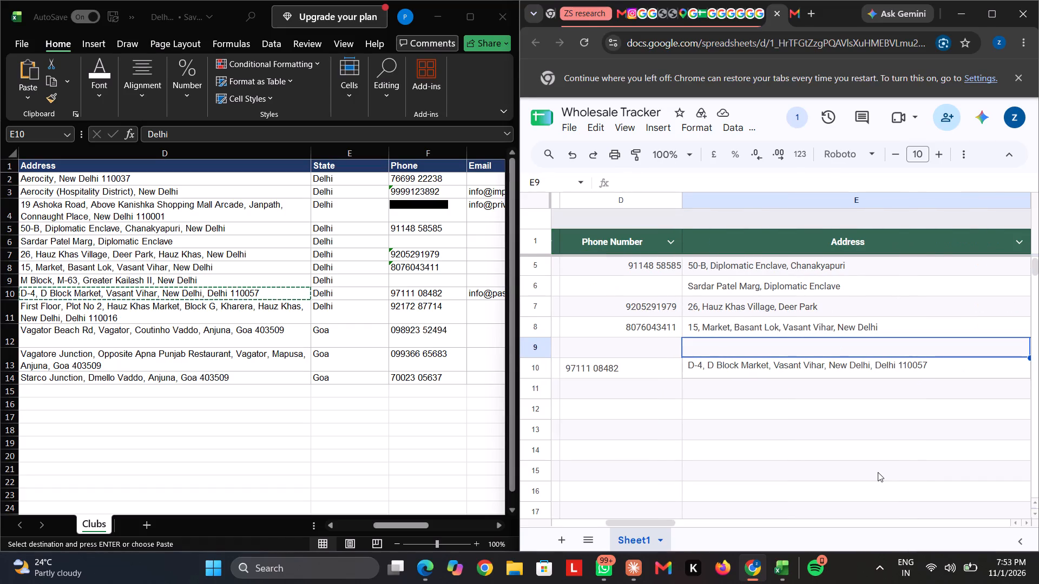
{"action": "left_click", "coordinate": [209, 276]}
{"action": "left_click", "coordinate": [211, 277]}
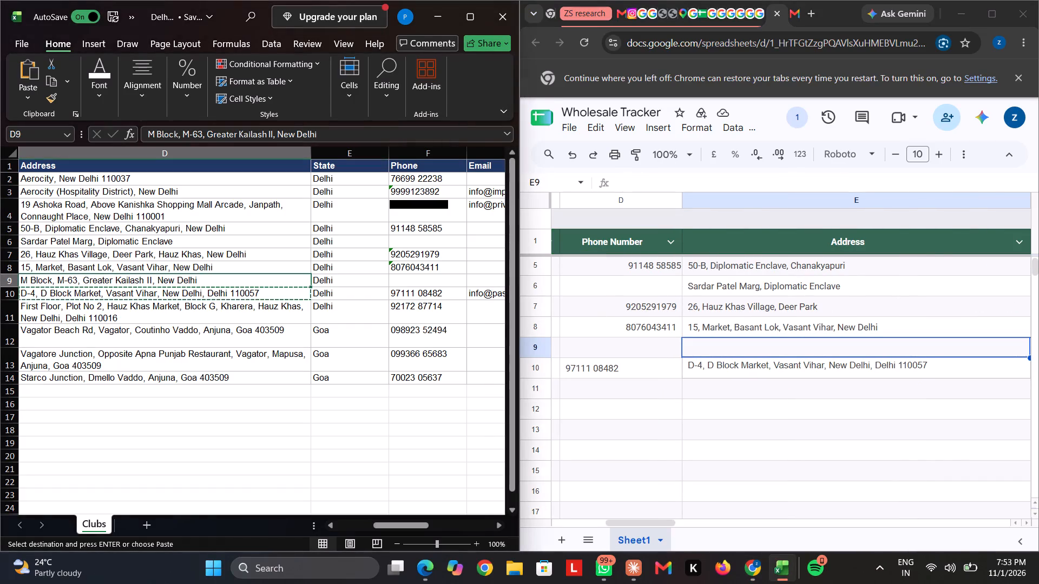
{"action": "key", "text": "ctrl+c"}
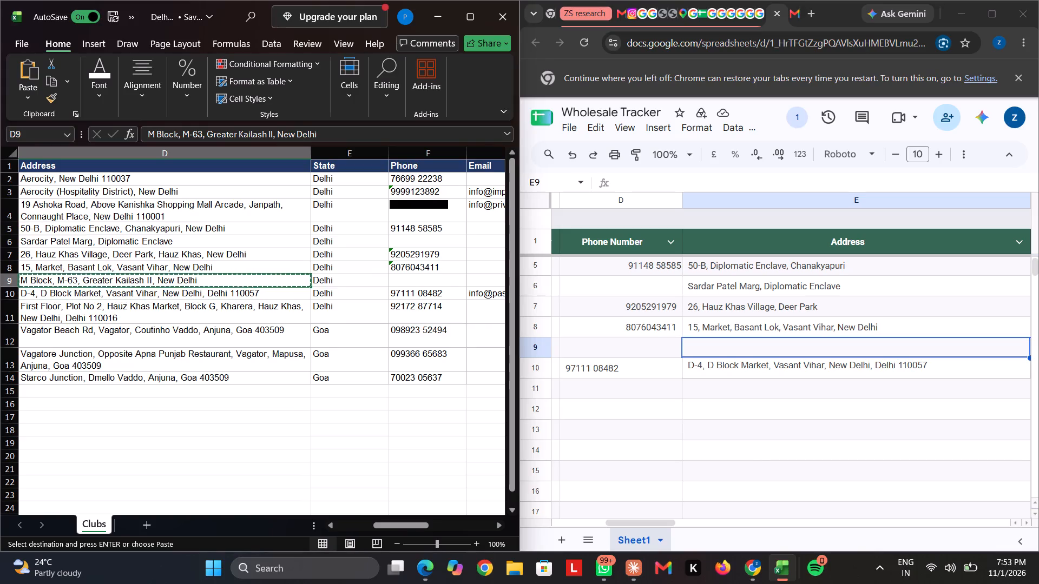
{"action": "left_click", "coordinate": [913, 348]}
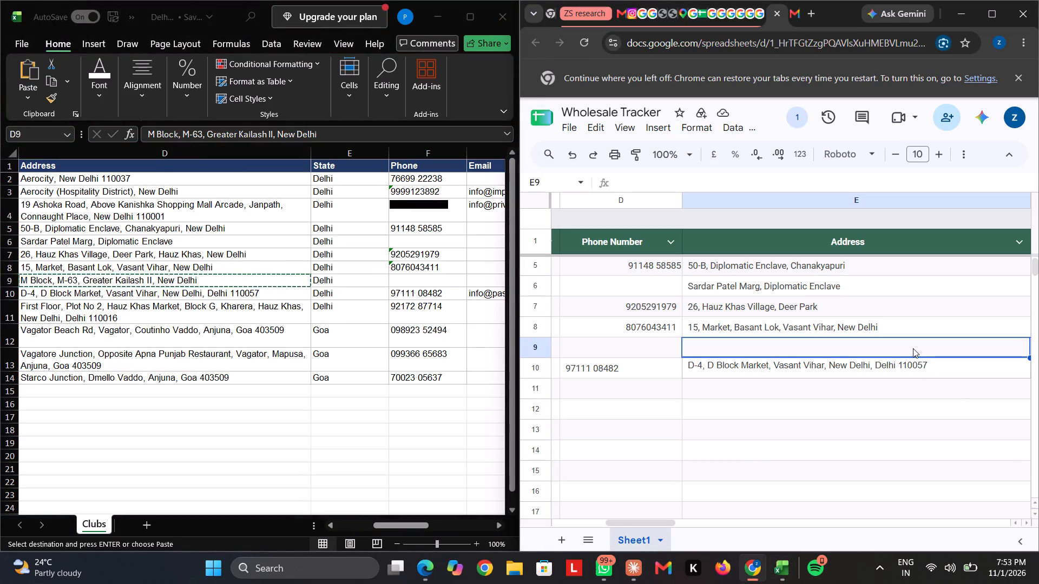
{"action": "key", "text": "ctrl+v"}
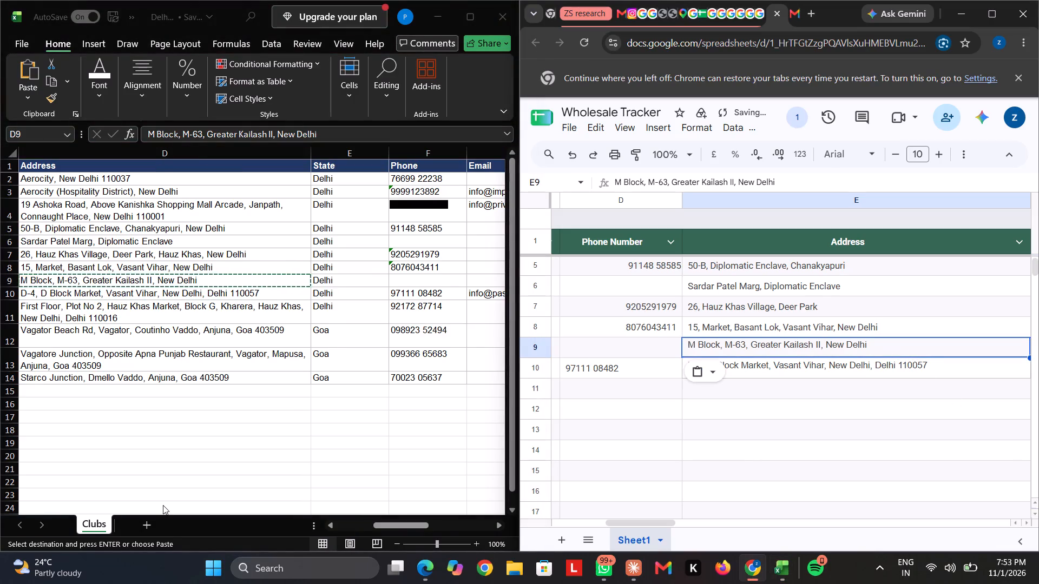
{"action": "key", "text": "Left"}
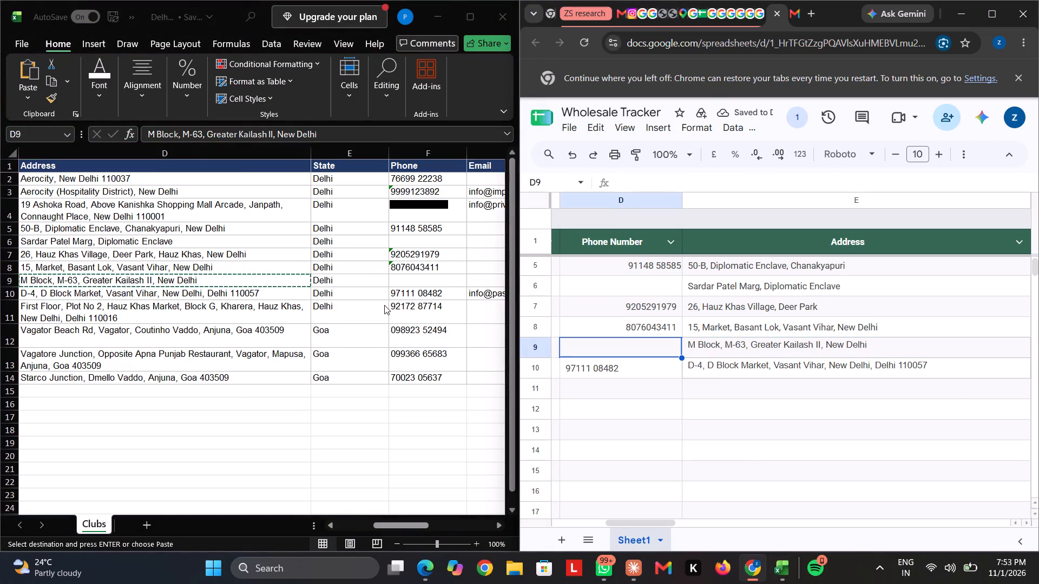
Copy the club name Bar Painkiller from row 11 of the clubs workbook.
{"action": "left_click_drag", "start_coordinate": [304, 228], "coordinate": [303, 234]}
{"action": "key", "text": "Left"}
{"action": "key", "text": "Left"}
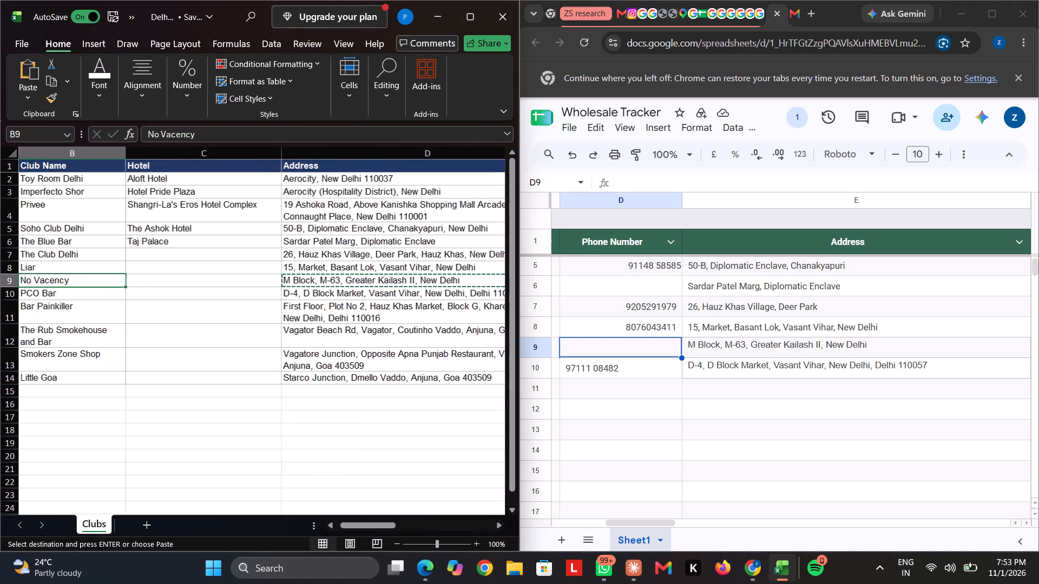
{"action": "key", "text": "Down"}
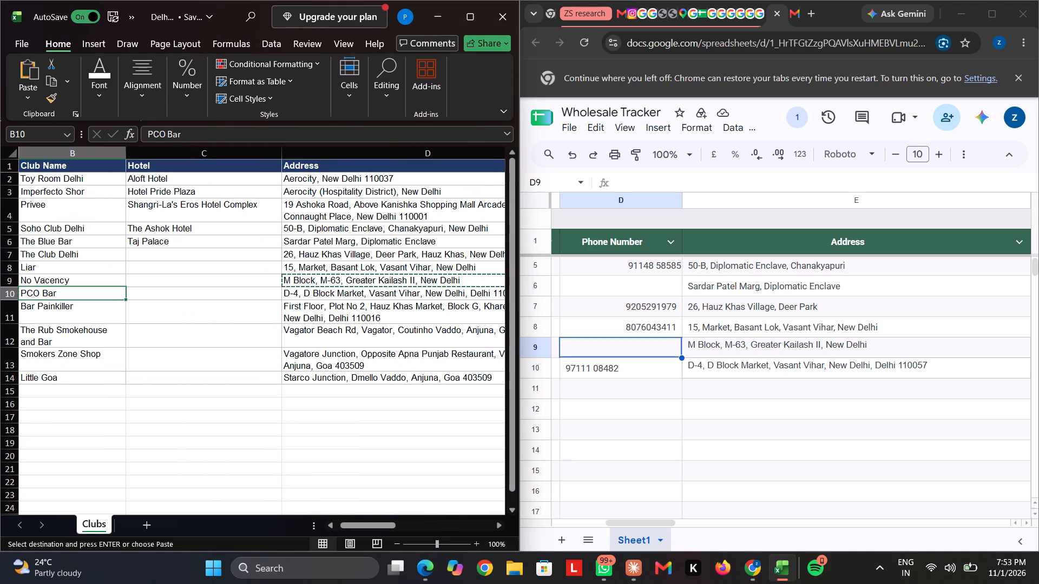
{"action": "key", "text": "Down"}
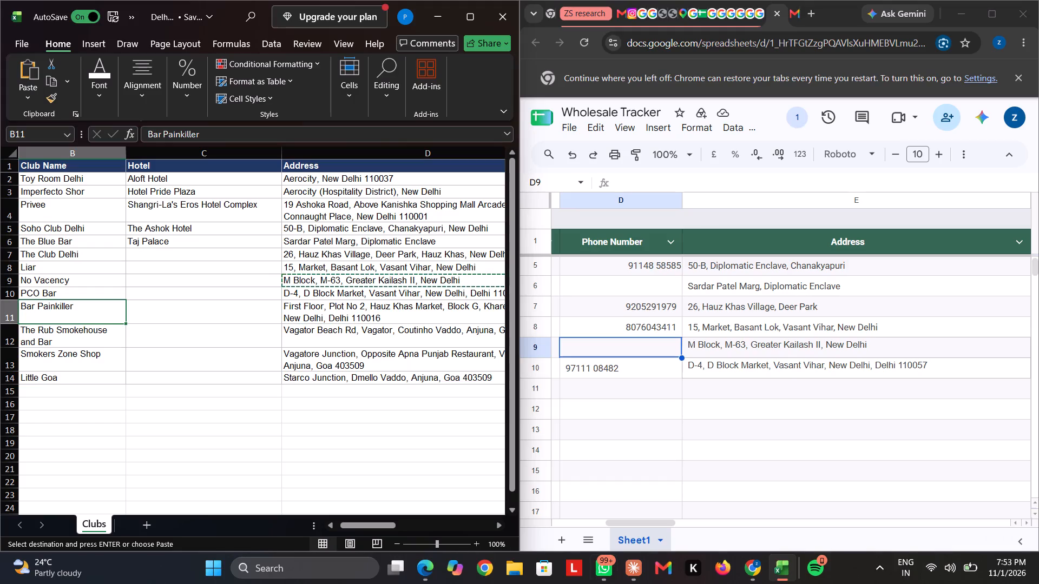
{"action": "key", "text": "ctrl+c"}
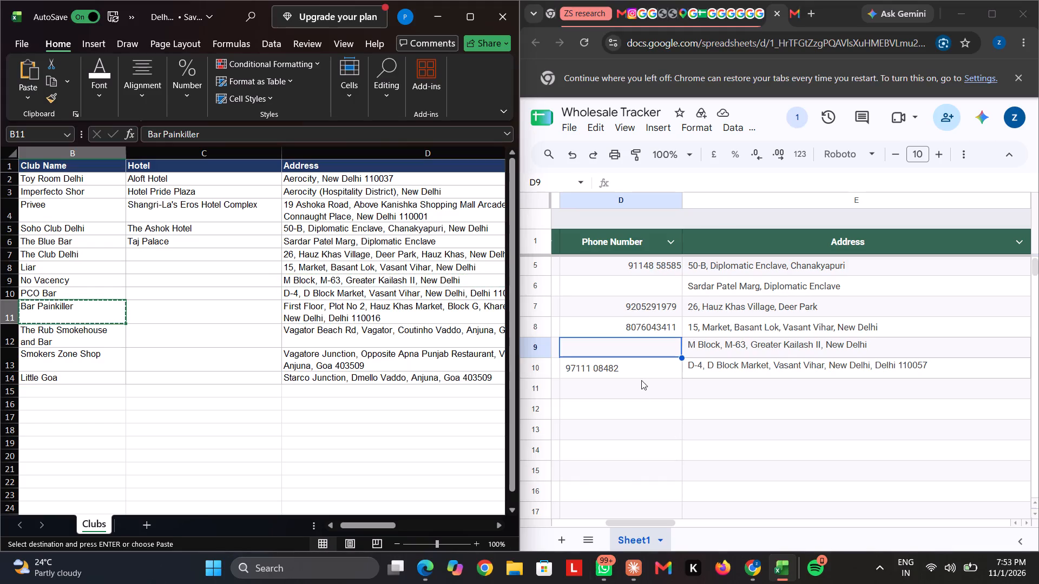
Insert a new table row below PCO Bar in the Business Leads table of the Wholesale Tracker.
{"action": "left_click", "coordinate": [641, 377]}
{"action": "key", "text": "Left"}
{"action": "key", "text": "Left"}
{"action": "key", "text": "Left"}
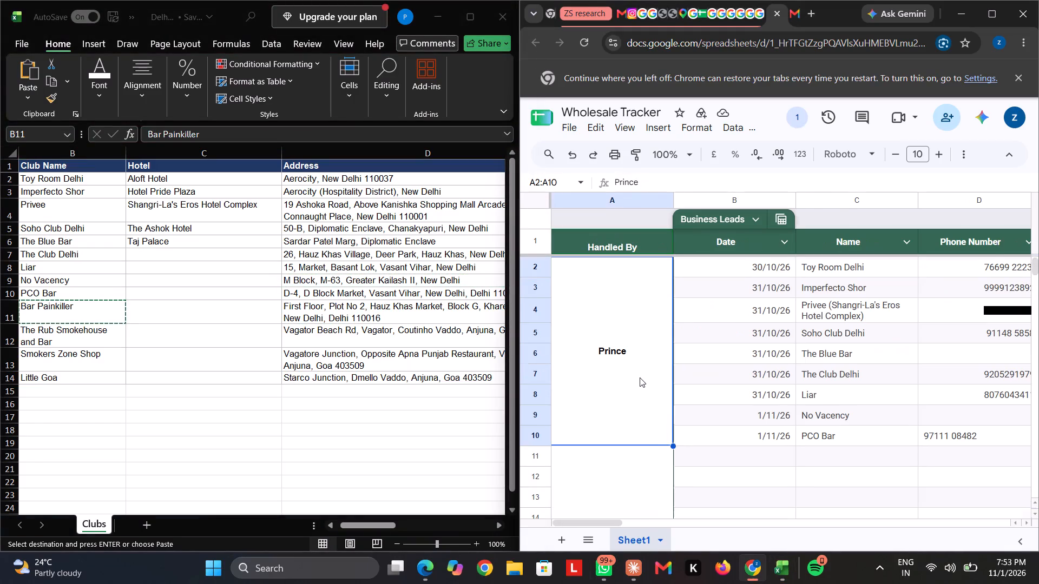
{"action": "key", "text": "Right"}
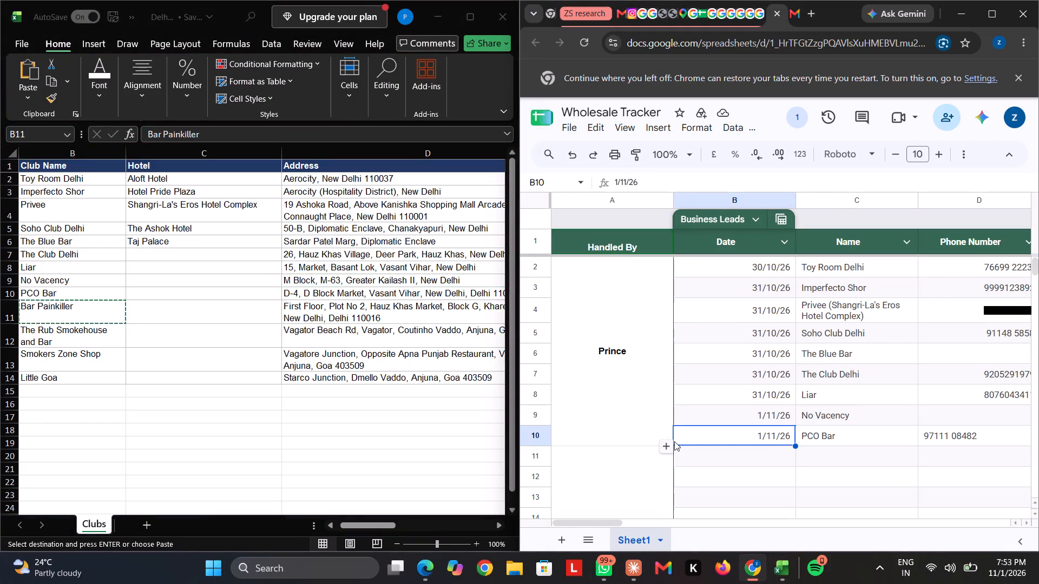
{"action": "left_click", "coordinate": [668, 445]}
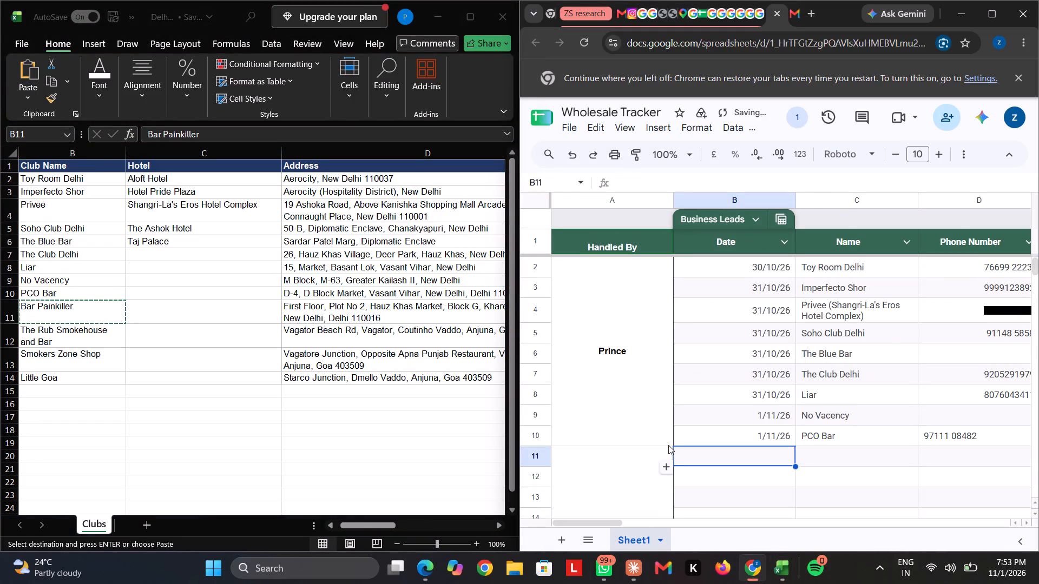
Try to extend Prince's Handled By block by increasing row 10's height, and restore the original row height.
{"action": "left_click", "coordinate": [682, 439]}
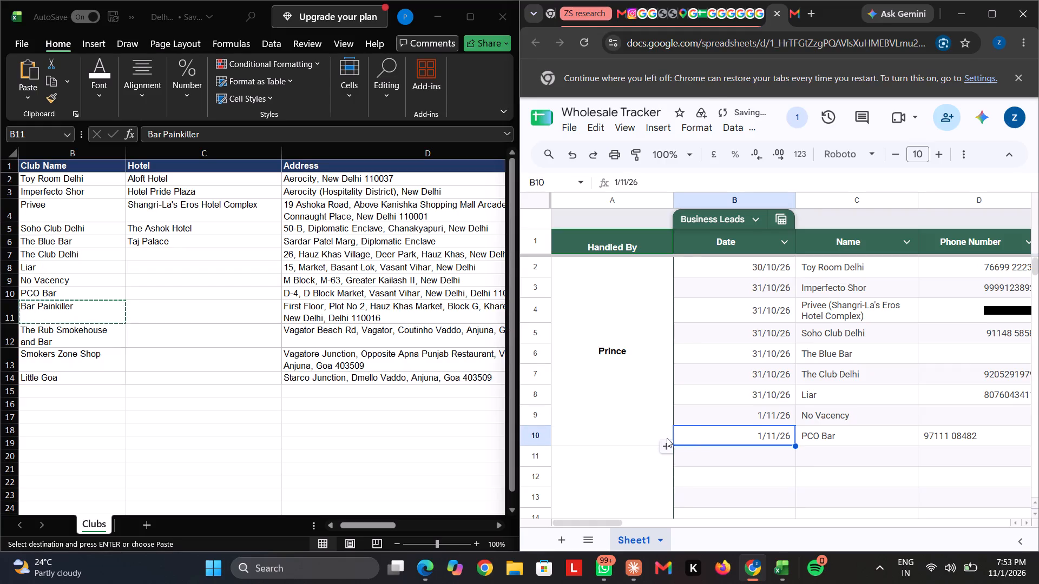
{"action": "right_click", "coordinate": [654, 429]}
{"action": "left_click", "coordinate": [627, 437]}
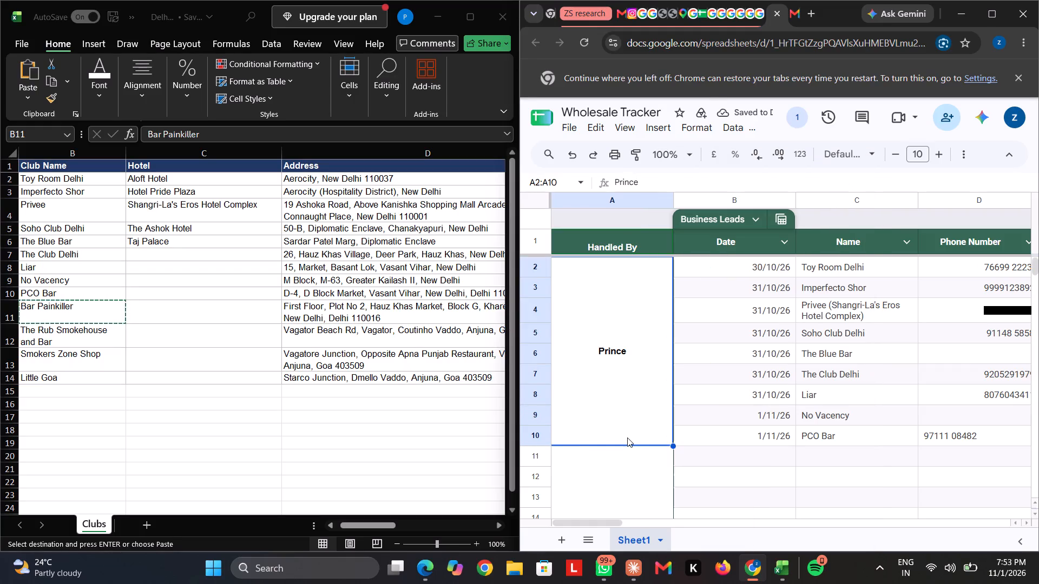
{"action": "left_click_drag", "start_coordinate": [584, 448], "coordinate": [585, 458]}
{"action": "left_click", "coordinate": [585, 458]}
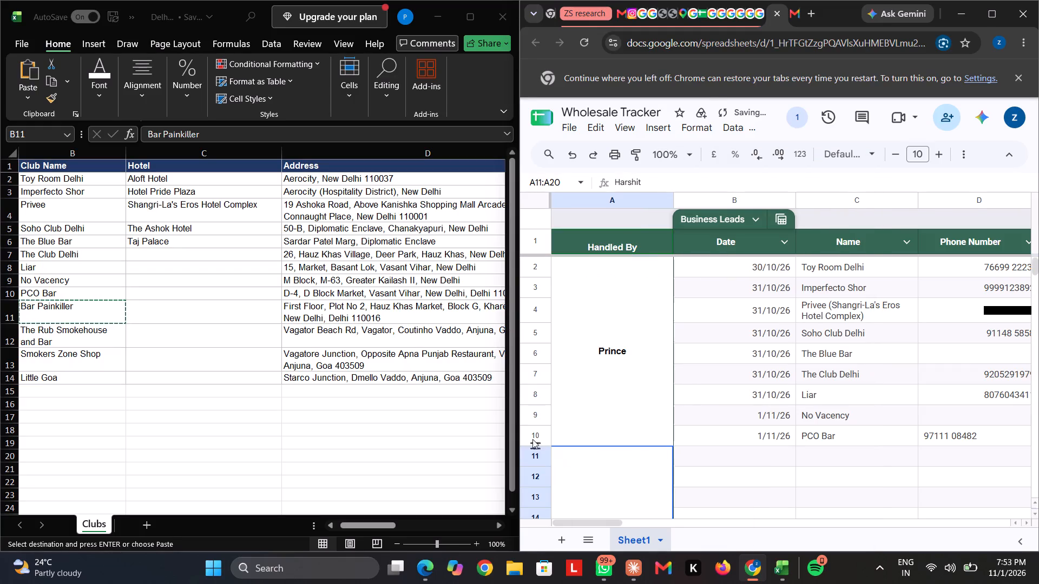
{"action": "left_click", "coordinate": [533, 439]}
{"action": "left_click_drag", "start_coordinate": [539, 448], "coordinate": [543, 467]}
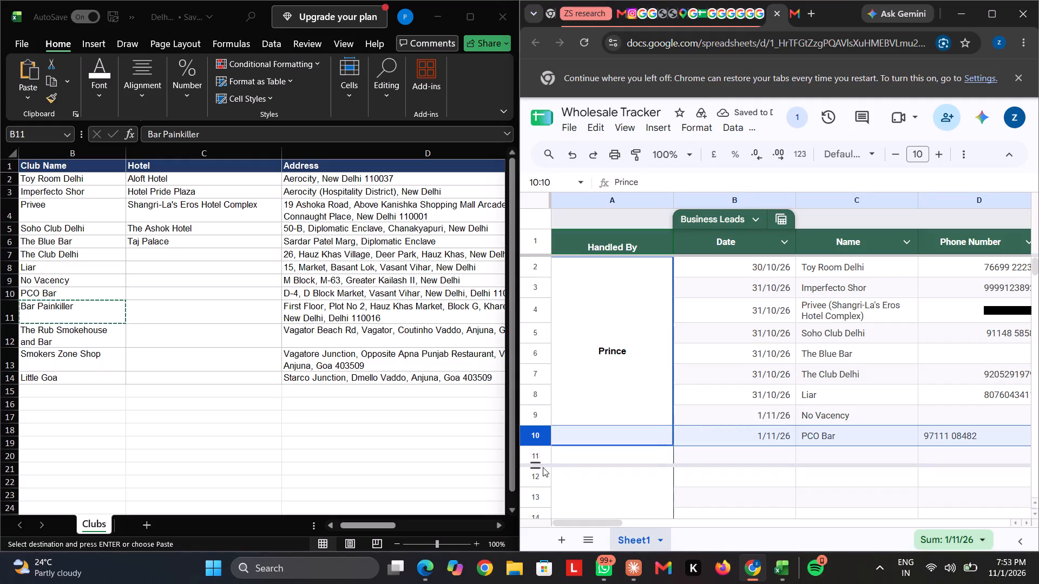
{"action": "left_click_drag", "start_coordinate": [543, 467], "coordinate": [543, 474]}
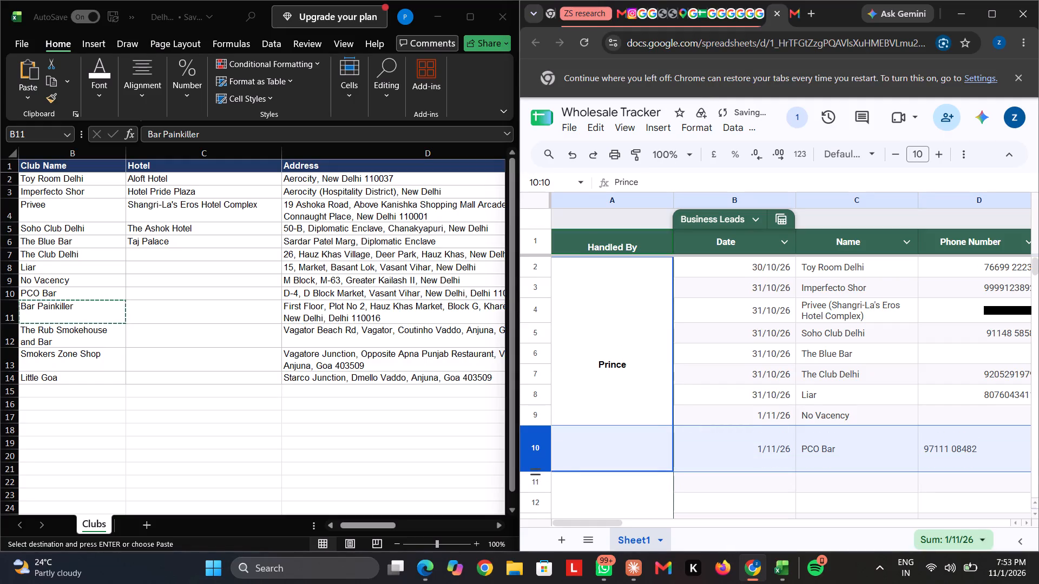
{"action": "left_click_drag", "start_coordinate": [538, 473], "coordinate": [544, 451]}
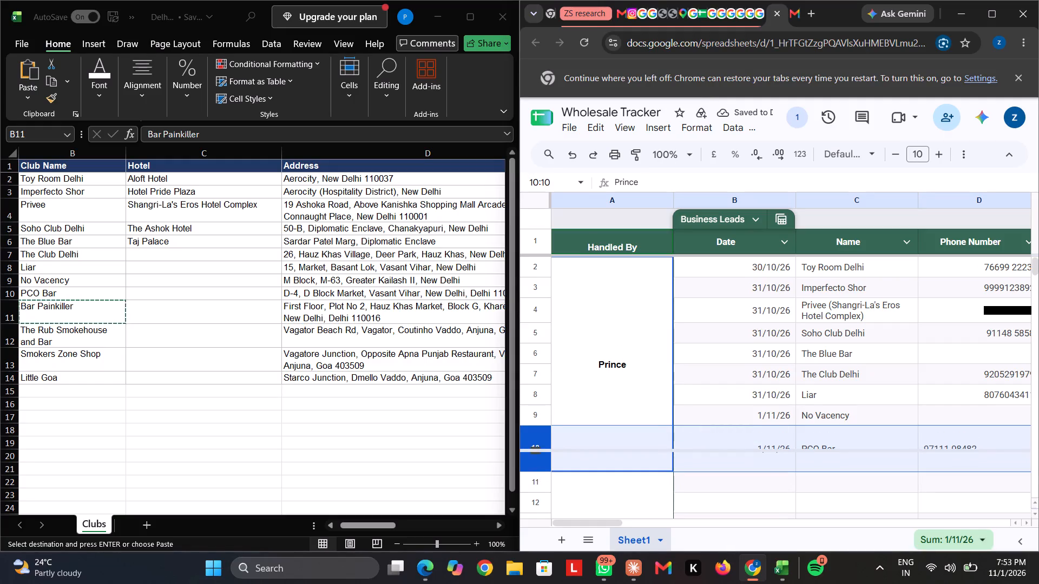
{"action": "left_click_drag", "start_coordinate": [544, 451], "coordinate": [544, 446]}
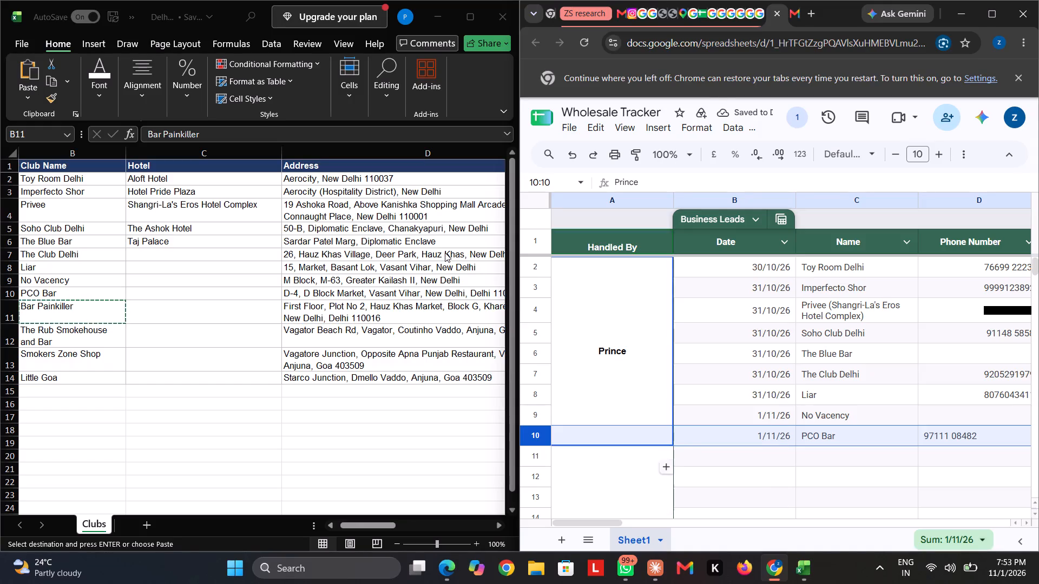
Insert one full sheet row below PCO Bar's row 10 in the Wholesale Tracker.
{"action": "right_click", "coordinate": [726, 439]}
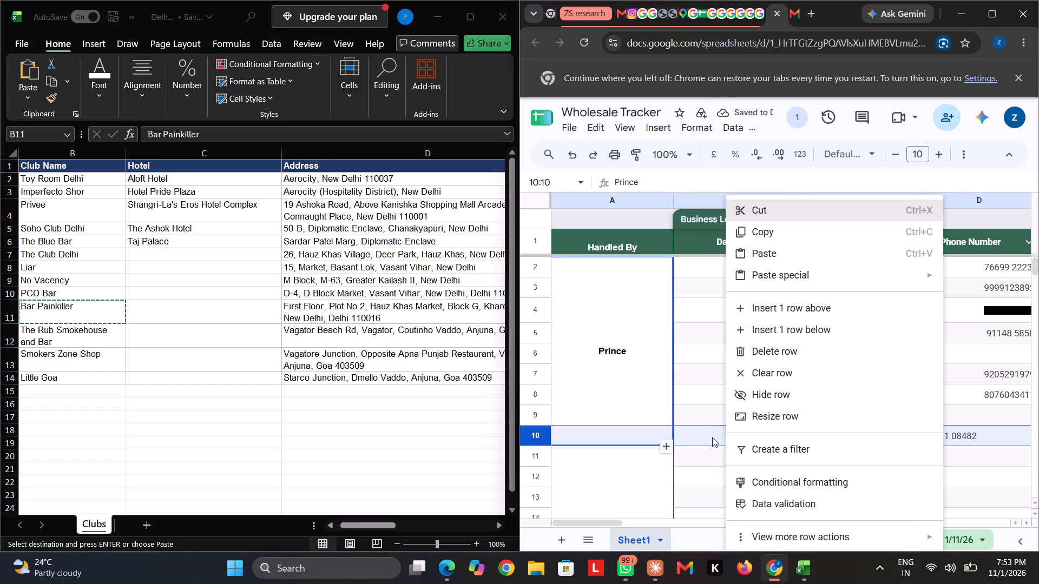
{"action": "right_click", "coordinate": [533, 437]}
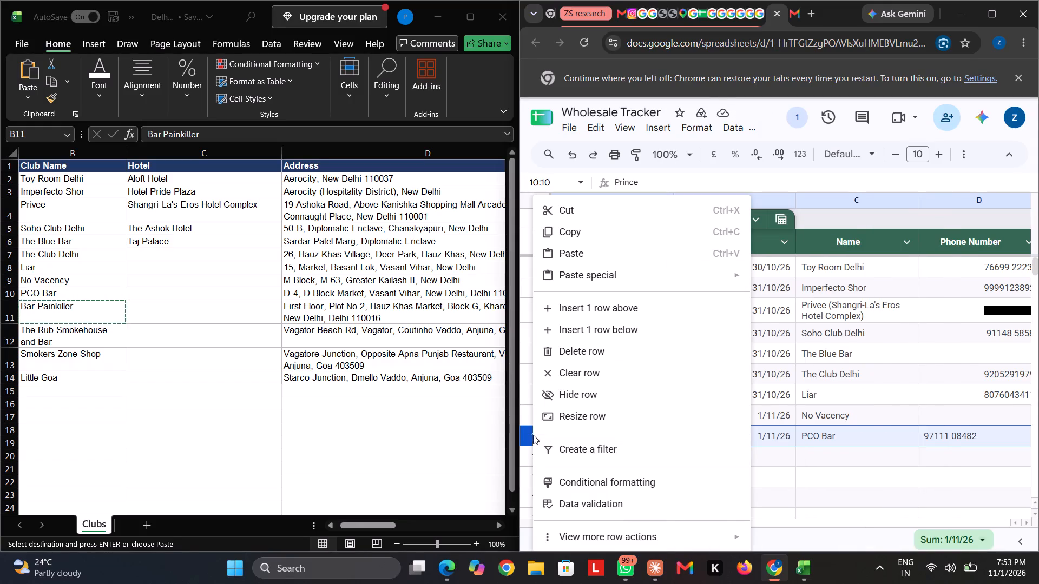
{"action": "left_click", "coordinate": [606, 326]}
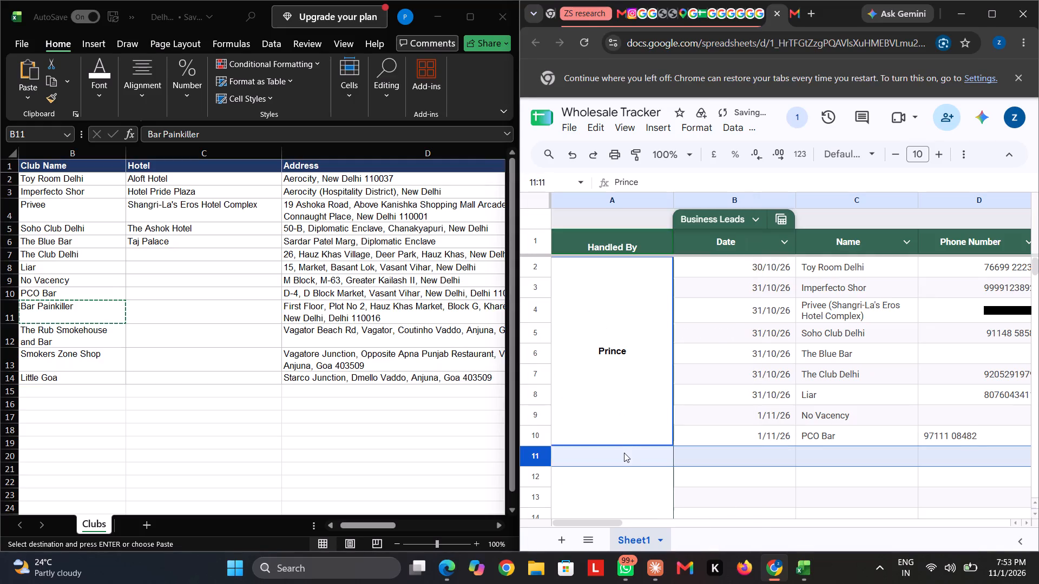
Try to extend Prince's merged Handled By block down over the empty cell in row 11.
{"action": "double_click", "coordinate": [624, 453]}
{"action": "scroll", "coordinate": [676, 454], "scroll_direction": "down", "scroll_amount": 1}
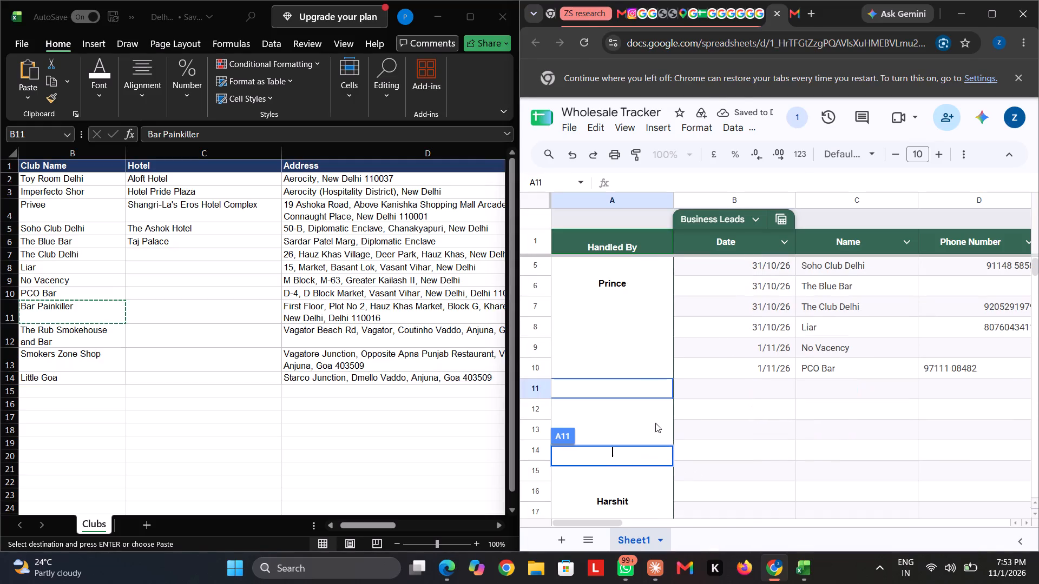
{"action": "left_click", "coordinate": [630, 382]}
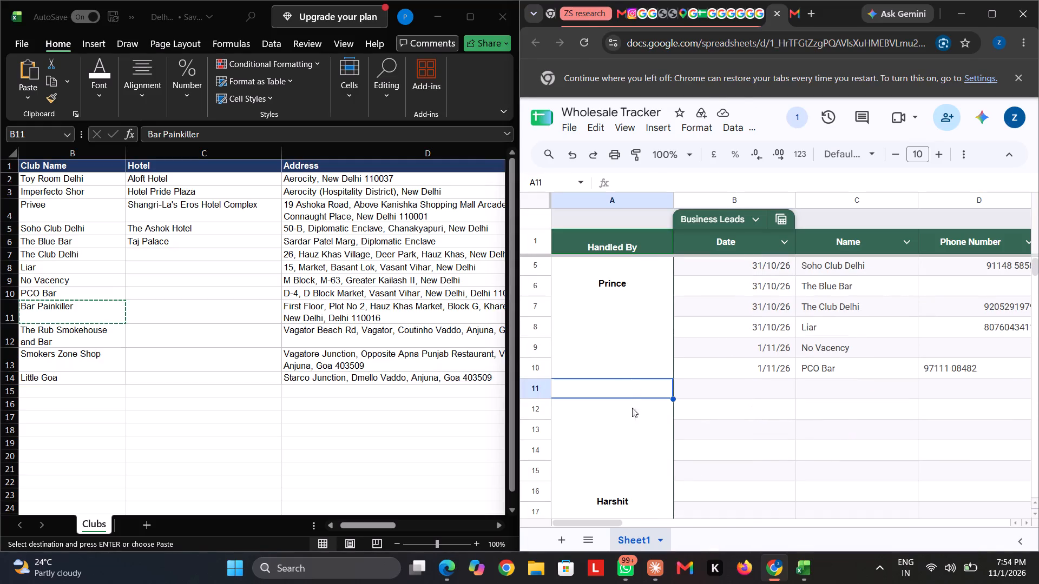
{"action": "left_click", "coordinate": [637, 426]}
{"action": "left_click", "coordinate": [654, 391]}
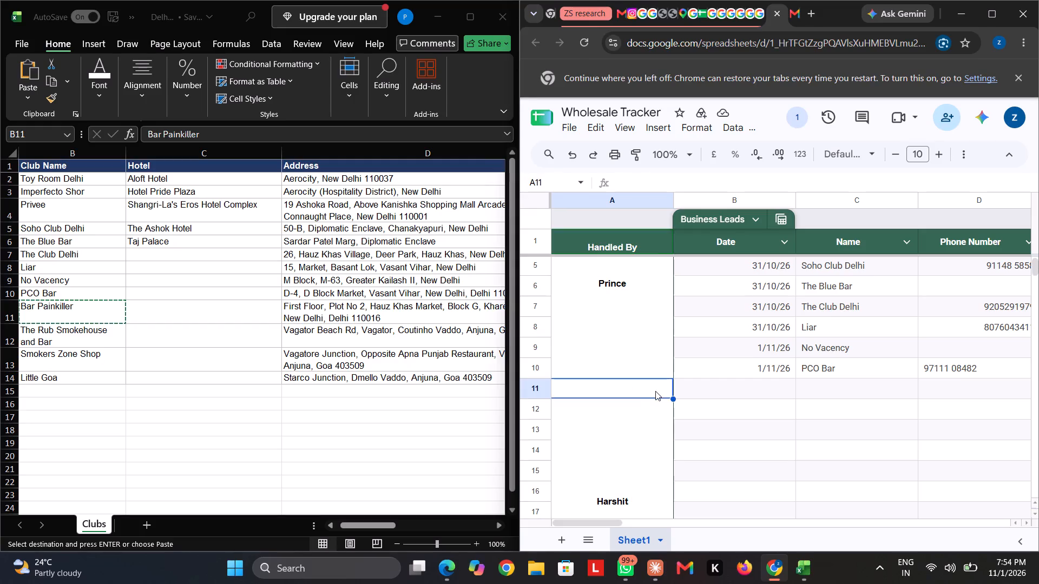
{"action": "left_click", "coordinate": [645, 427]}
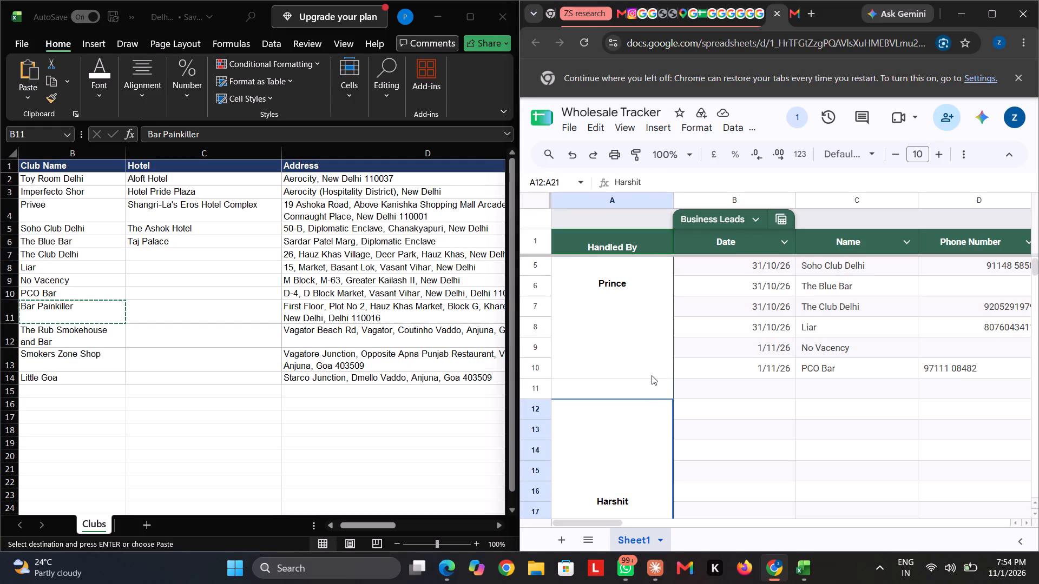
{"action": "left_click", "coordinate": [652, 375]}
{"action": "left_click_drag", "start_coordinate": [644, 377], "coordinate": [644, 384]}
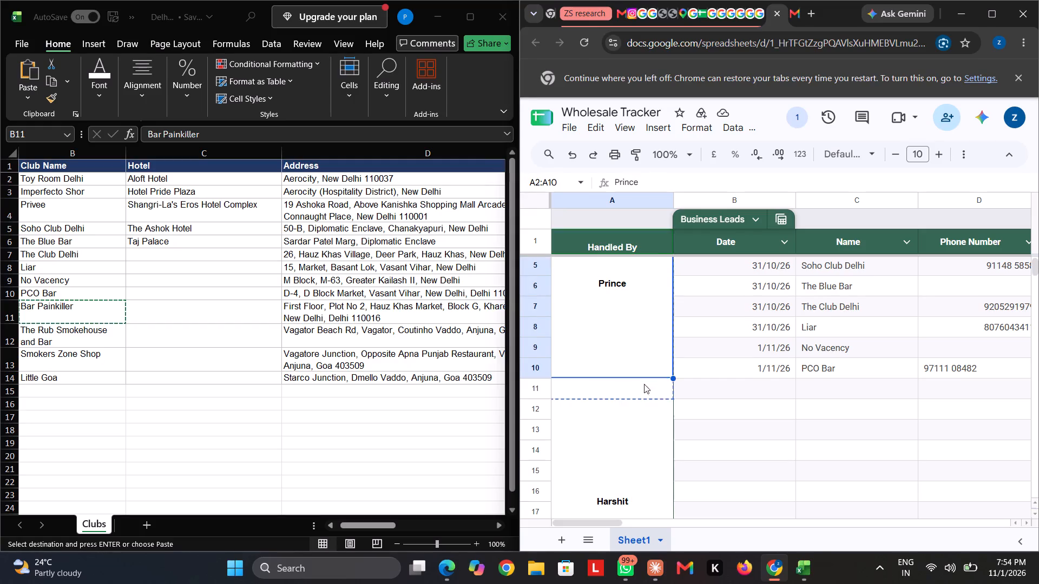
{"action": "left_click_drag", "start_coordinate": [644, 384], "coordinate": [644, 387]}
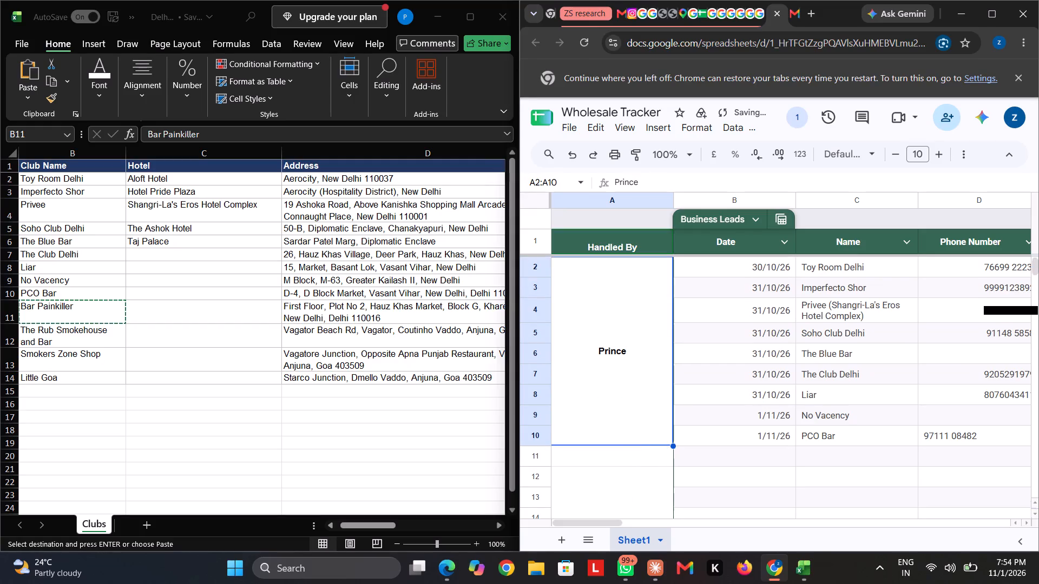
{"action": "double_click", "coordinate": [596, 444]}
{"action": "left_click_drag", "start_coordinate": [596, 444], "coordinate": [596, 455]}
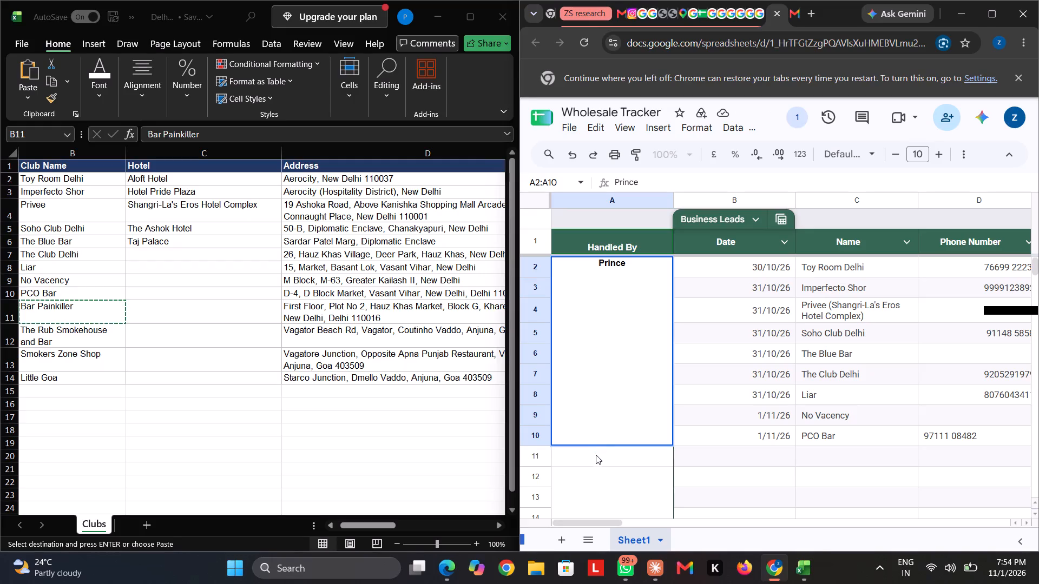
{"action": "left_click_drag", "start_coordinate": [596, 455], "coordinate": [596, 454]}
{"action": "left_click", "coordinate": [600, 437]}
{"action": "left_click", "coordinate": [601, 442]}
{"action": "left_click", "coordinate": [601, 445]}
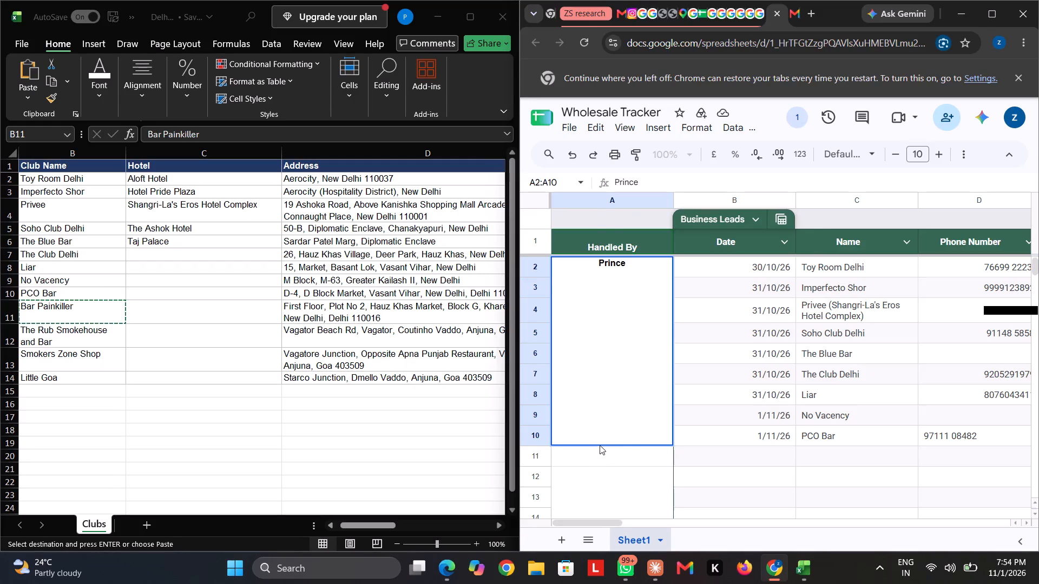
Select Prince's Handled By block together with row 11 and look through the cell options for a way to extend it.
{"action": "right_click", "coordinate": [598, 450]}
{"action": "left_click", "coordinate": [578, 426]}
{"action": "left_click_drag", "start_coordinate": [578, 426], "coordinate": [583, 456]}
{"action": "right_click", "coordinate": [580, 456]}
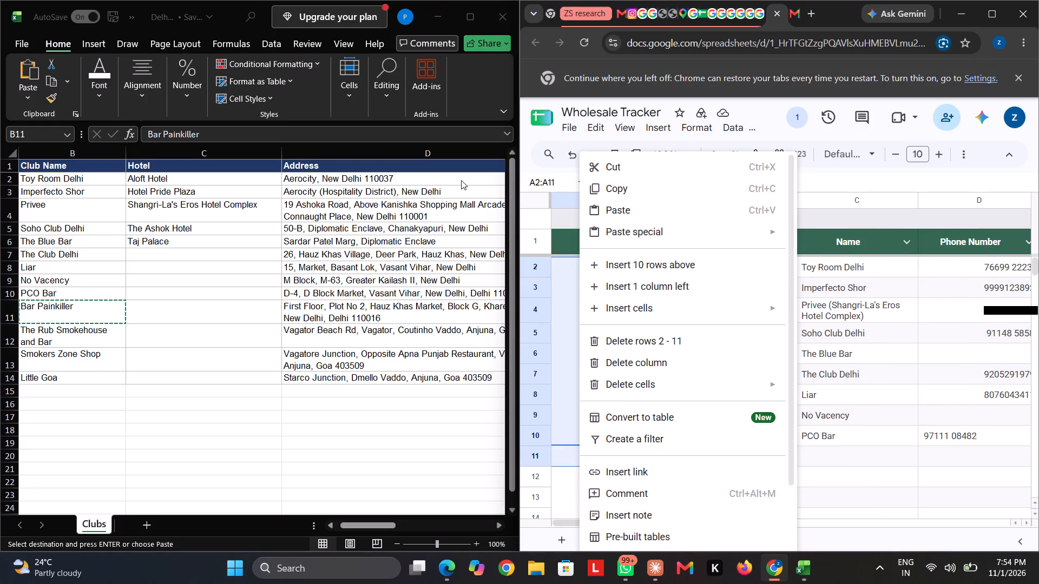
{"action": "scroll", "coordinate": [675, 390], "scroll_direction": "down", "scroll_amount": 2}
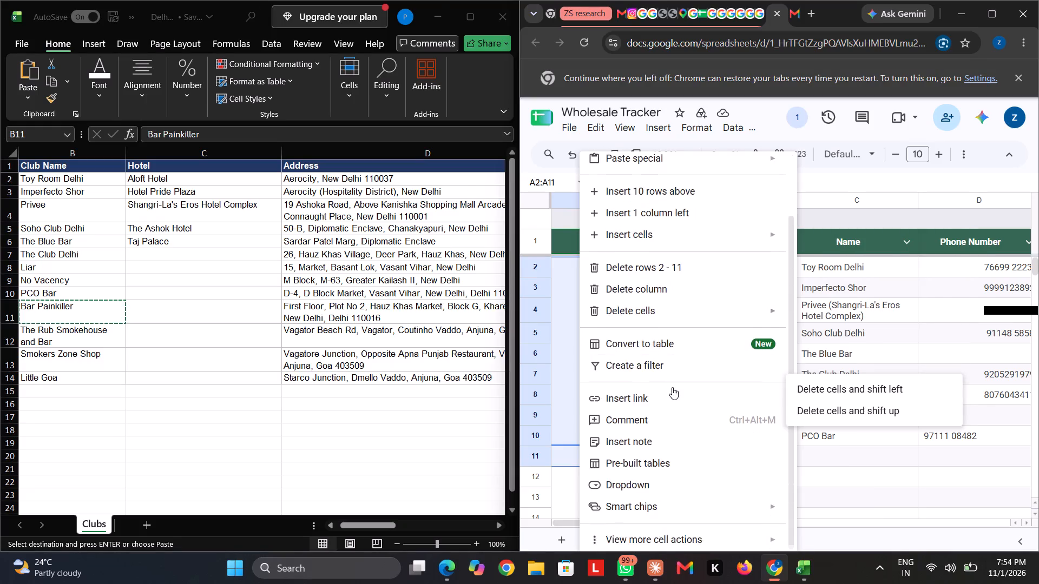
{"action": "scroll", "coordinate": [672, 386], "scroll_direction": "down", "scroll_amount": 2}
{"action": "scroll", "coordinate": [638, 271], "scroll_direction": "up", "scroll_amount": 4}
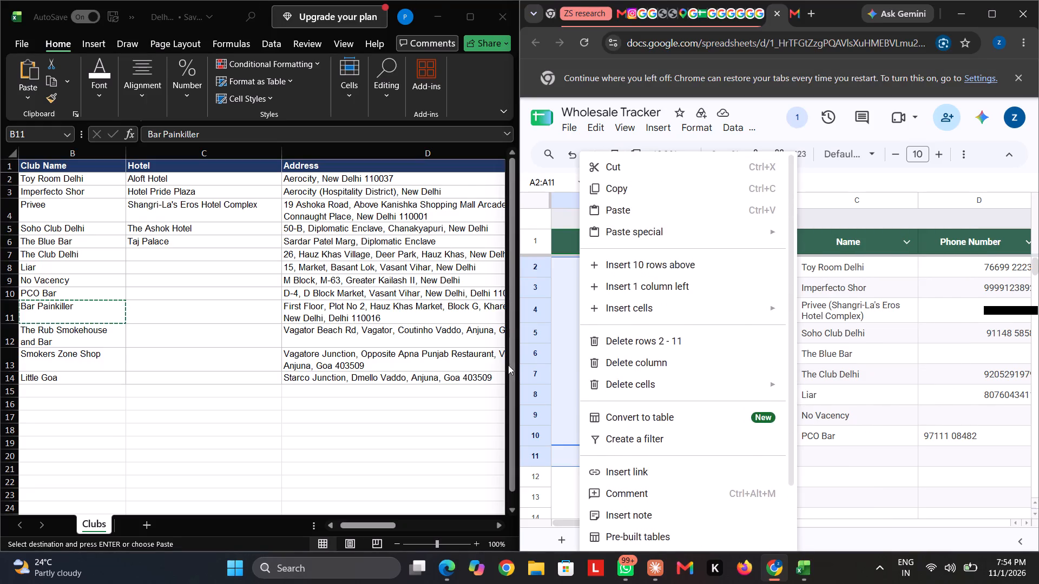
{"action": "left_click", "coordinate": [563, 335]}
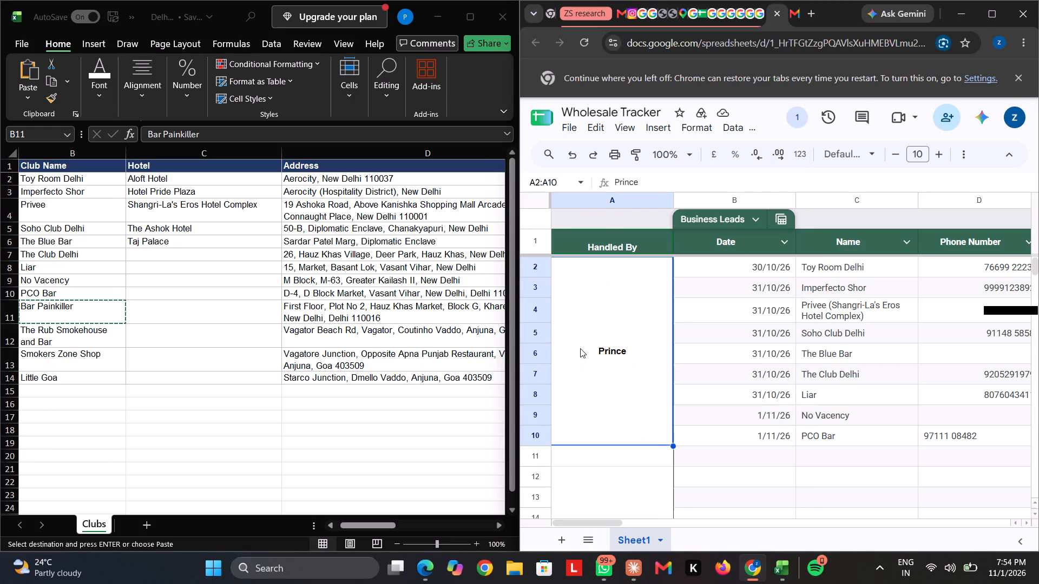
Enter the date 1/11/26 in row 11 of the Business Leads table.
{"action": "left_click", "coordinate": [701, 450]}
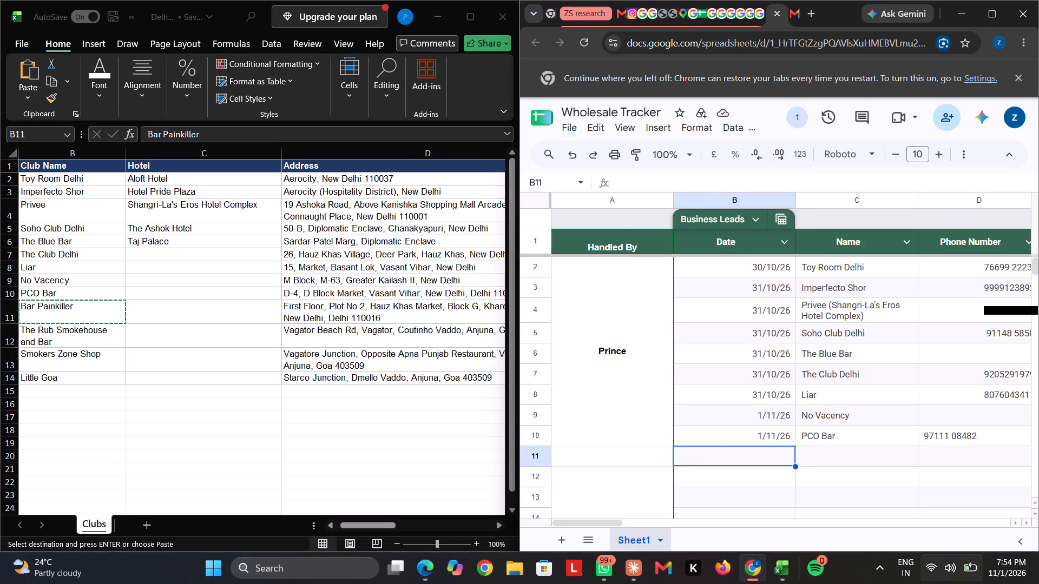
{"action": "type", "text": "1/"}
{"action": "type", "text": "11/26"}
{"action": "key", "text": "Right"}
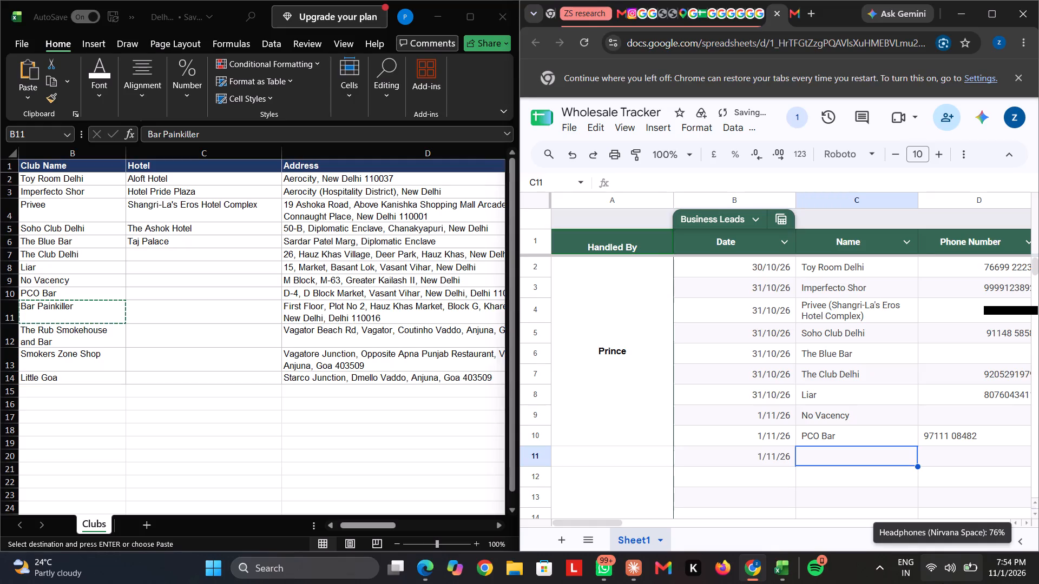
Copy the club name Bar Painkiller from the clubs workbook into the Name cell of tracker row 11.
{"action": "left_click", "coordinate": [35, 311]}
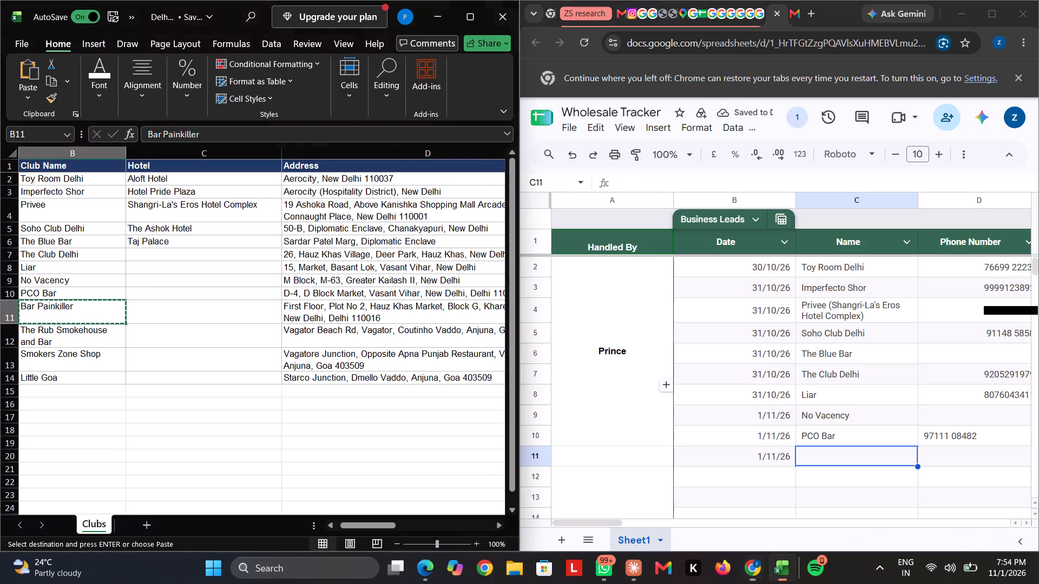
{"action": "key", "text": "ctrl+c"}
{"action": "left_click", "coordinate": [817, 459]}
{"action": "key", "text": "ctrl+v"}
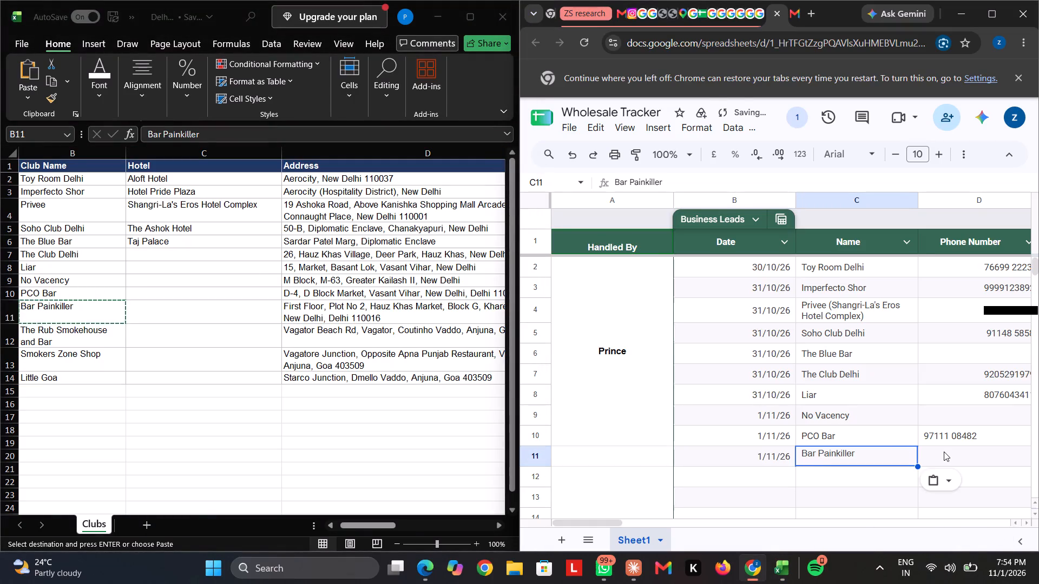
{"action": "left_click", "coordinate": [944, 452]}
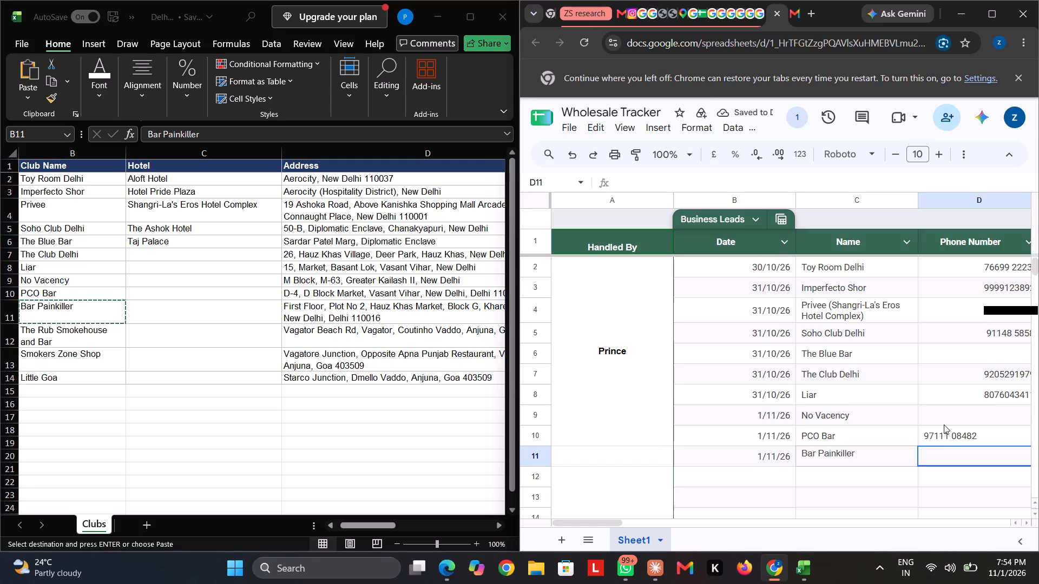
{"action": "scroll", "coordinate": [947, 368], "scroll_direction": "down", "scroll_amount": 2}
{"action": "scroll", "coordinate": [947, 368], "scroll_direction": "up", "scroll_amount": 4}
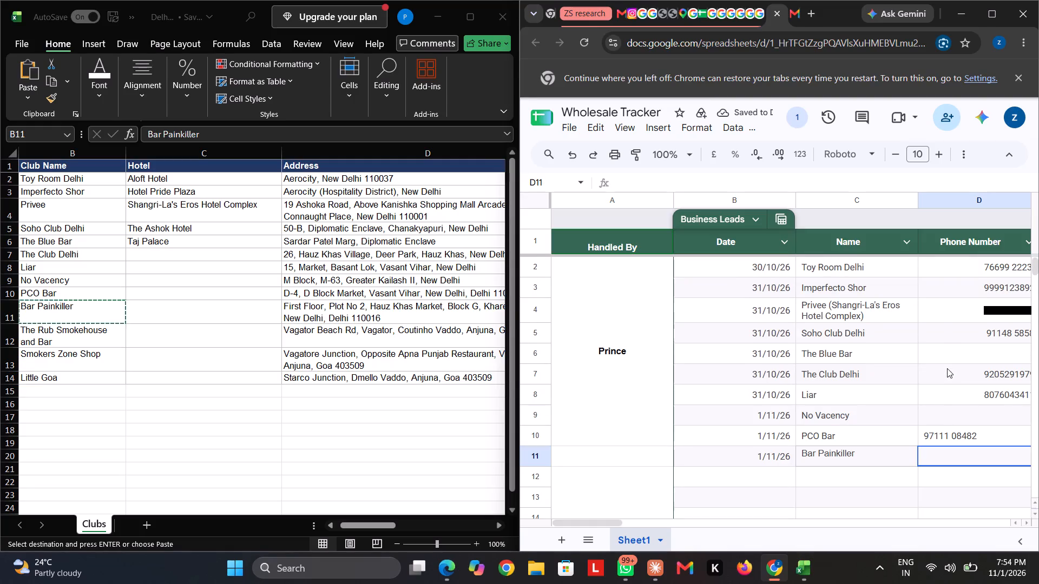
{"action": "scroll", "coordinate": [953, 391], "scroll_direction": "up", "scroll_amount": 1}
{"action": "left_click", "coordinate": [949, 433]}
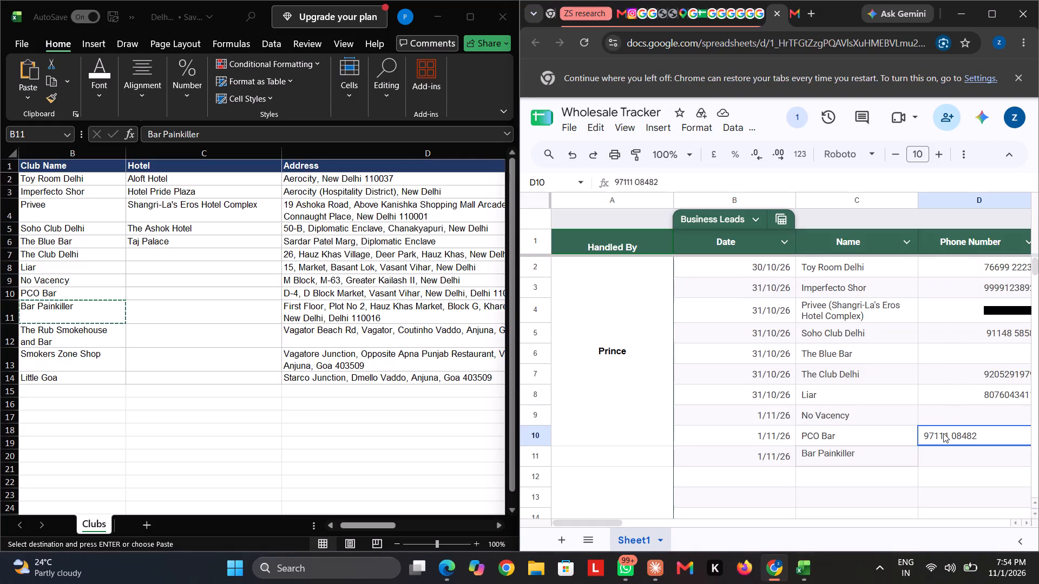
{"action": "double_click", "coordinate": [925, 434]}
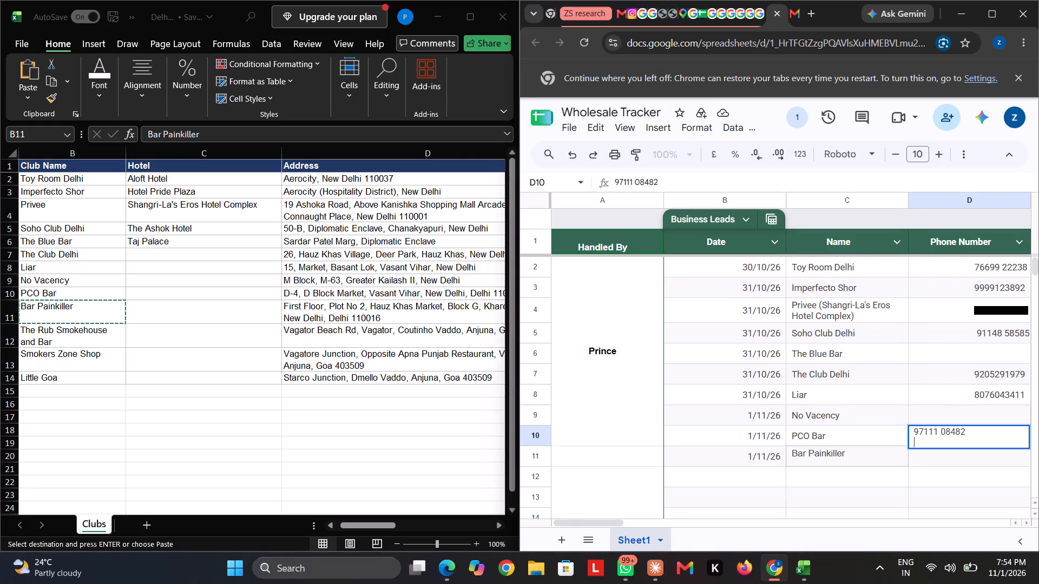
{"action": "left_click", "coordinate": [914, 432]}
{"action": "key", "text": "space"}
{"action": "key", "text": "space"}
{"action": "key", "text": "space"}
{"action": "key", "text": "space"}
{"action": "key", "text": "space"}
{"action": "key", "text": "space"}
{"action": "key", "text": "space"}
{"action": "key", "text": "space"}
{"action": "key", "text": "space"}
{"action": "key", "text": "space"}
{"action": "key", "text": "space"}
{"action": "key", "text": "space"}
{"action": "key", "text": "space"}
{"action": "key", "text": "space"}
{"action": "key", "text": "space"}
{"action": "key", "text": "space"}
{"action": "key", "text": "space"}
{"action": "key", "text": "space"}
{"action": "key", "text": "space"}
{"action": "key", "text": "space"}
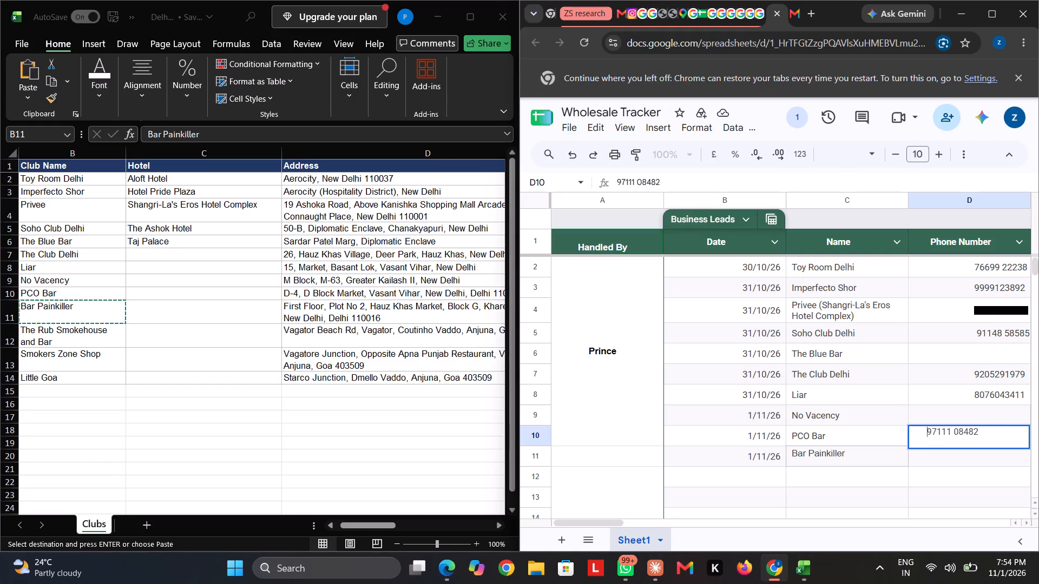
{"action": "key", "text": "space"}
{"action": "key", "text": "space"}
{"action": "key", "text": "space"}
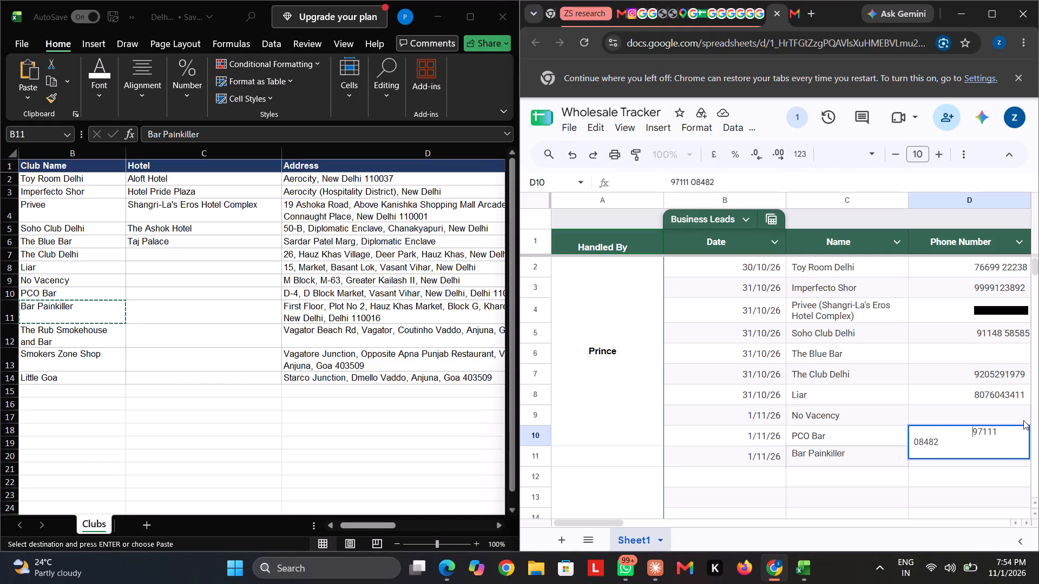
{"action": "key", "text": "BackSpace"}
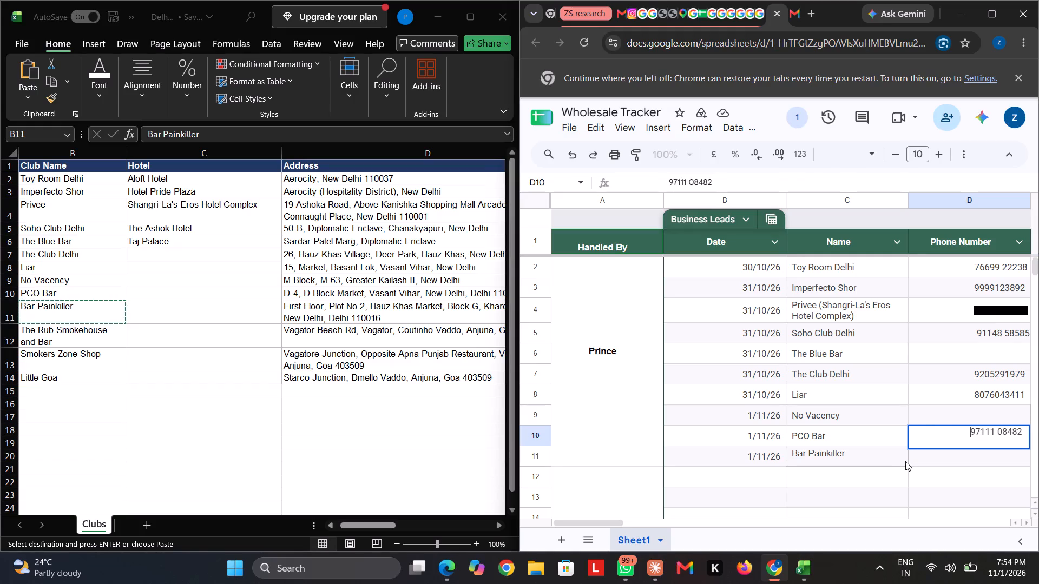
{"action": "left_click", "coordinate": [917, 462]}
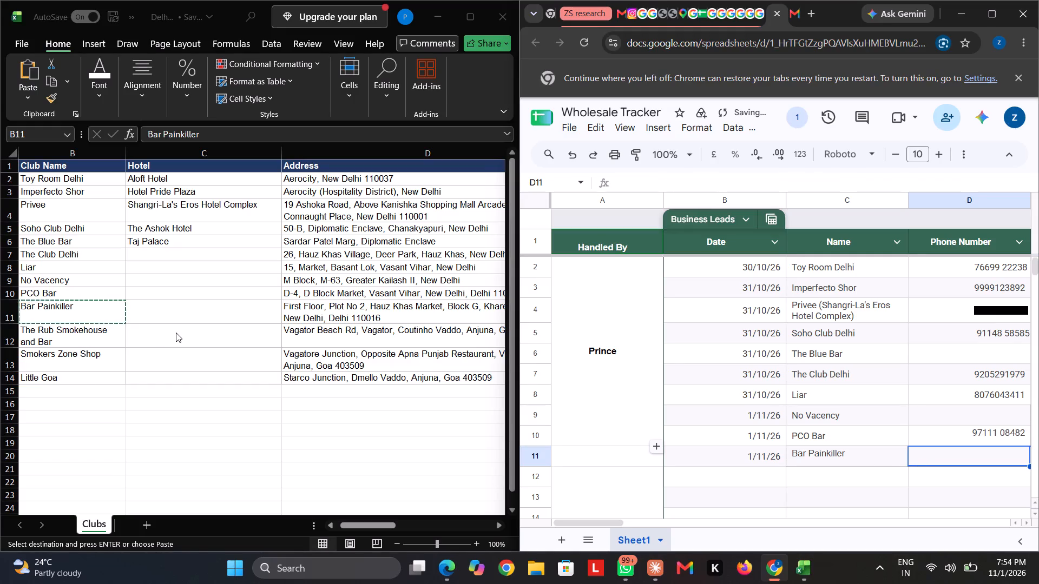
{"action": "key", "text": "Right"}
{"action": "left_click", "coordinate": [167, 332]}
{"action": "left_click", "coordinate": [175, 321]}
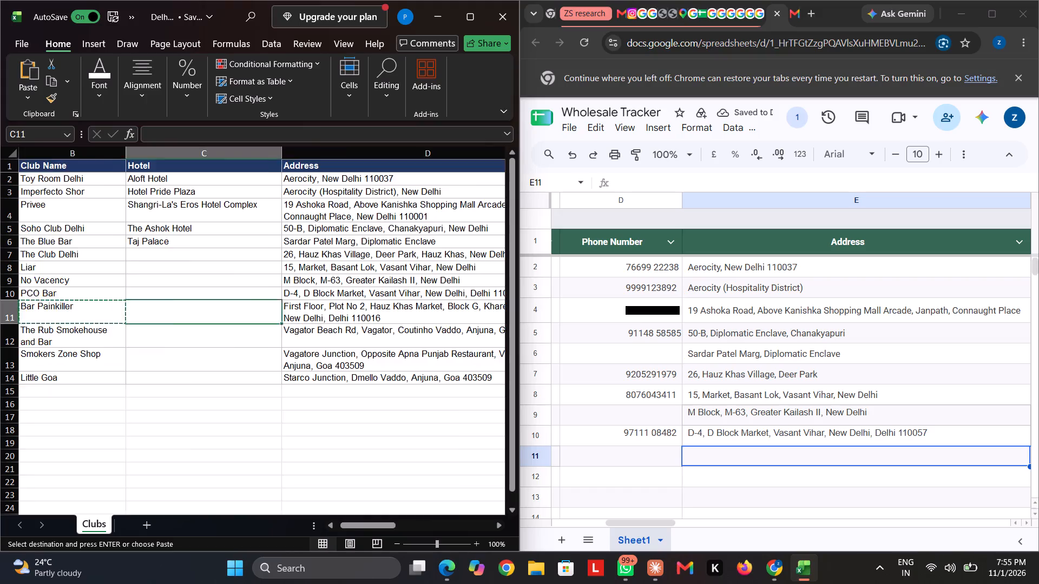
{"action": "key", "text": "Right"}
{"action": "key", "text": "Right"}
{"action": "key", "text": "Right"}
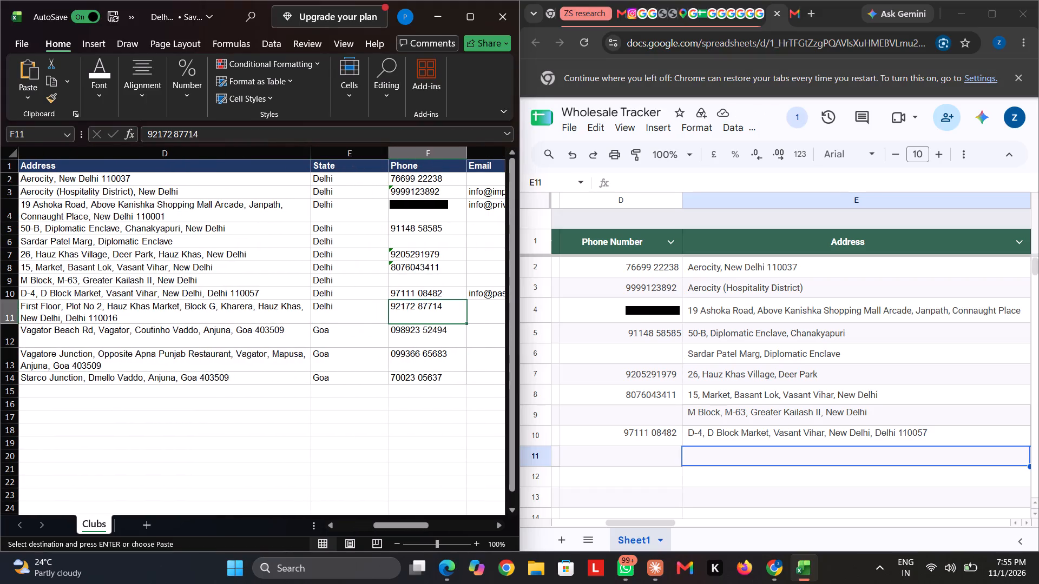
{"action": "key", "text": "ctrl+c"}
{"action": "key", "text": "Left"}
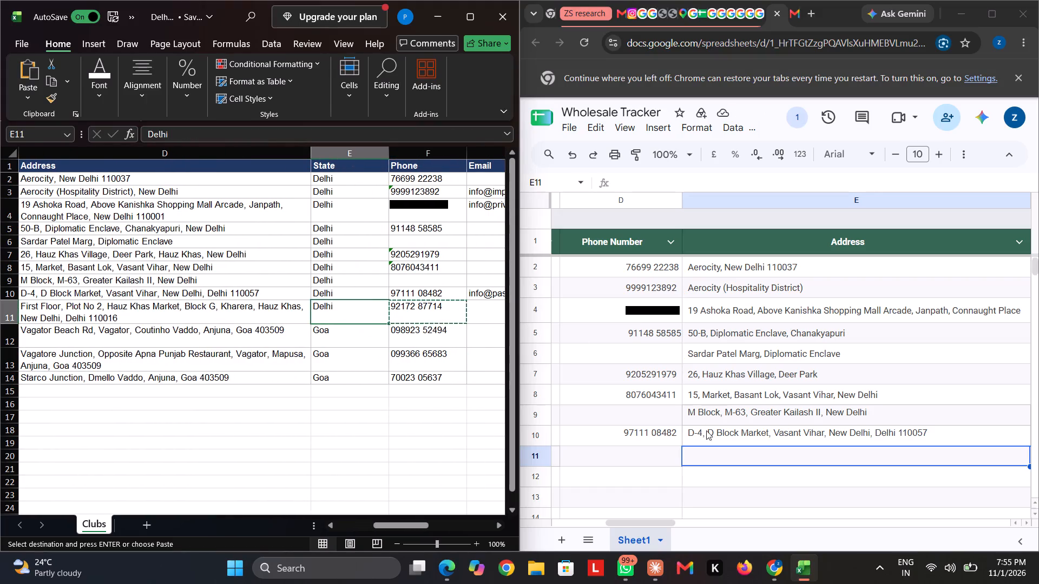
{"action": "left_click", "coordinate": [665, 459]}
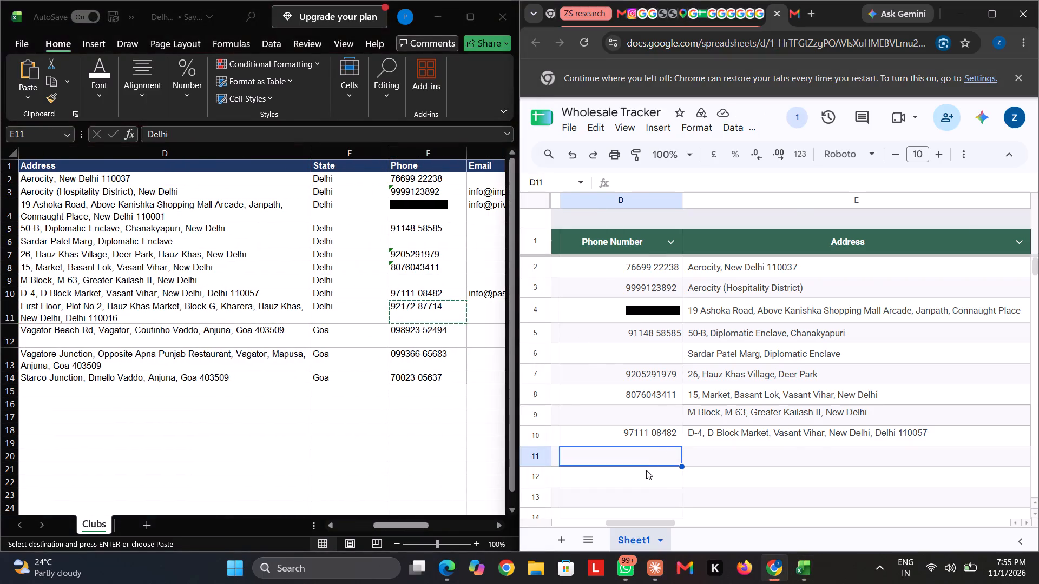
{"action": "key", "text": "Left"}
{"action": "left_click", "coordinate": [744, 451]}
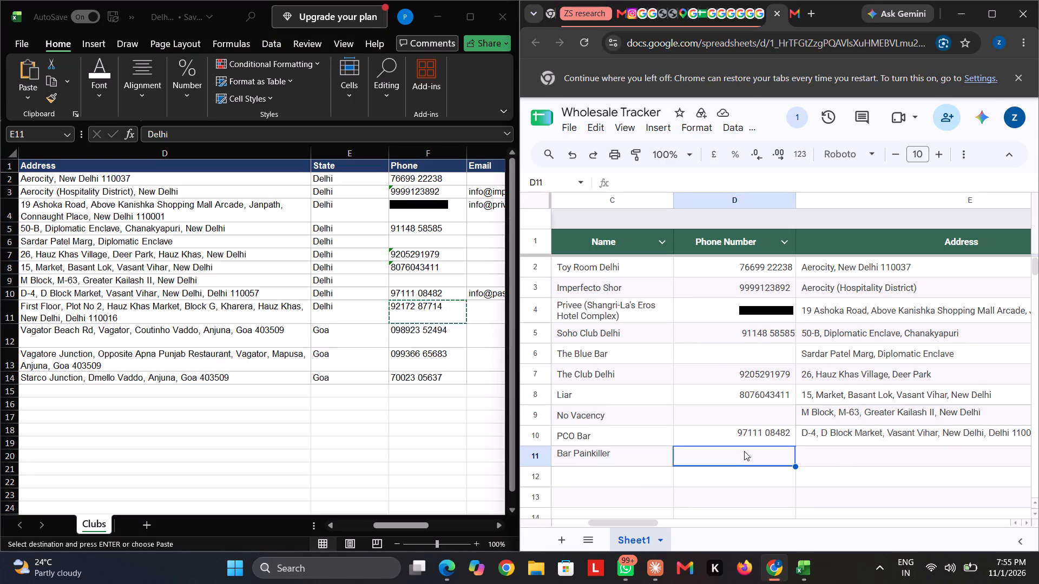
{"action": "key", "text": "ctrl+v"}
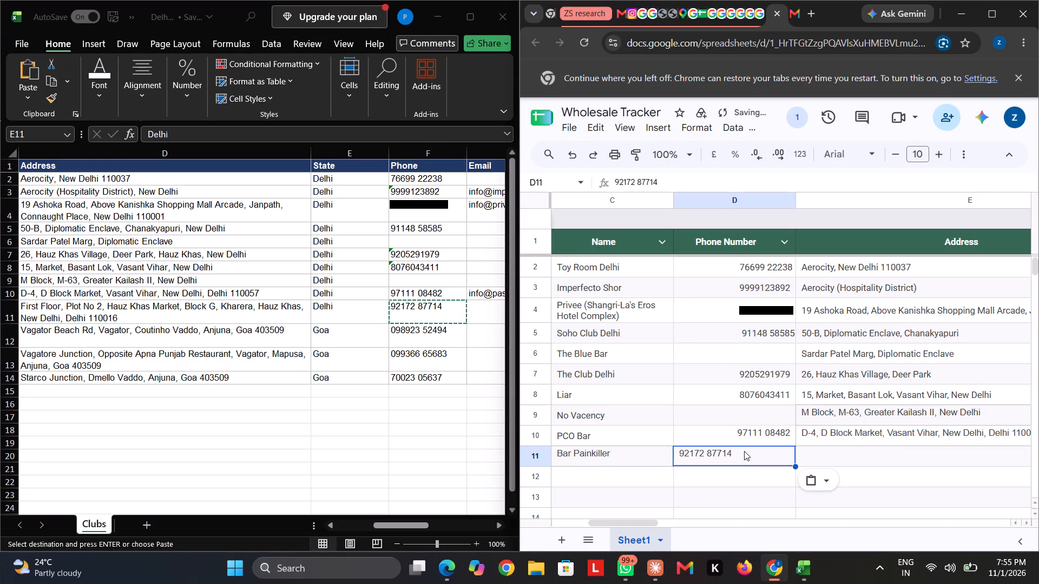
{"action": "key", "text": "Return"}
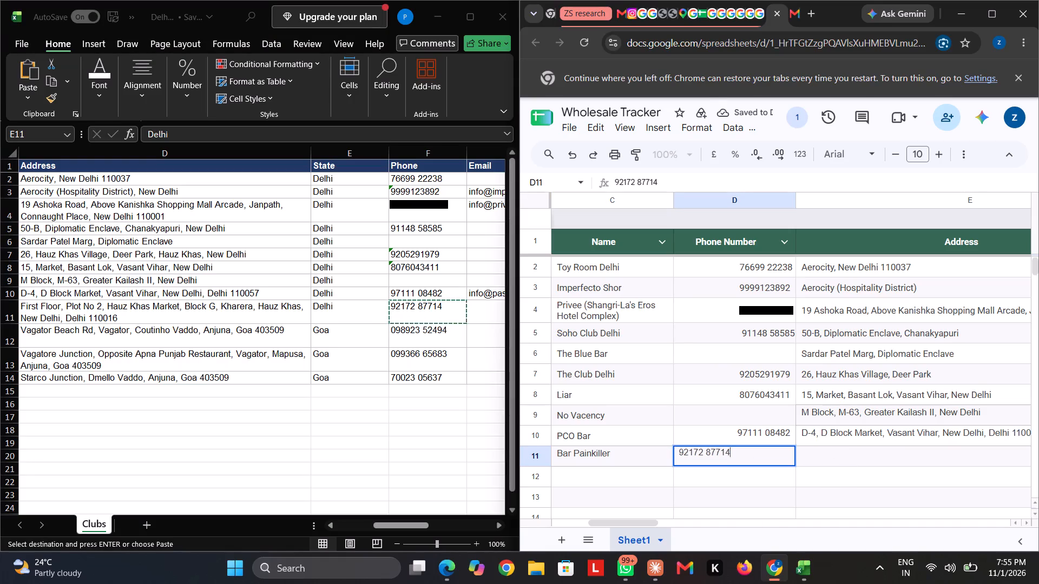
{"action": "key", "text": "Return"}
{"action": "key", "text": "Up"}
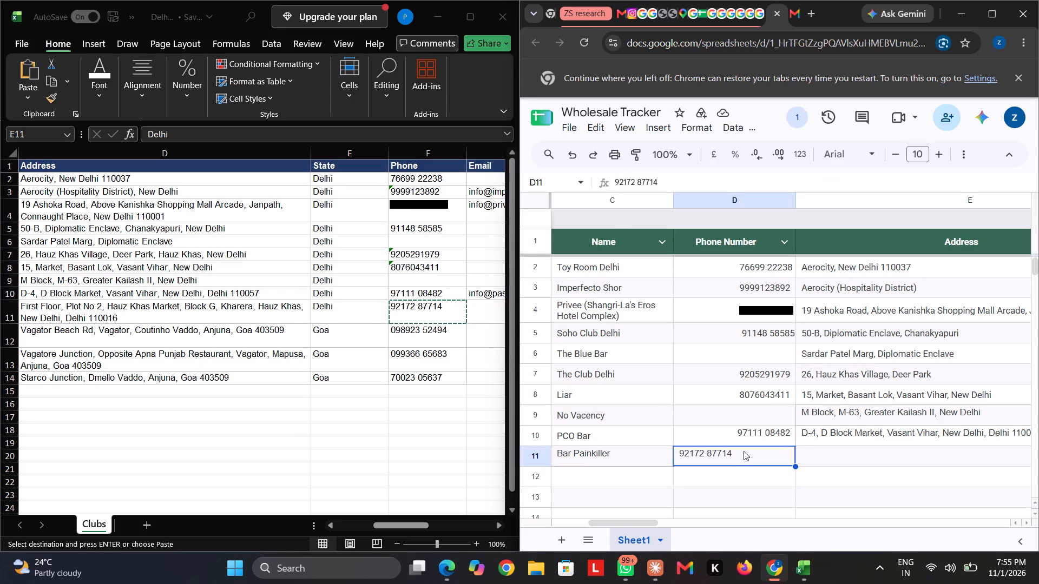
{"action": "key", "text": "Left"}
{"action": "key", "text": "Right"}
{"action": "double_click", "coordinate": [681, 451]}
Copy Bar Painkiller's address from the clubs workbook into the Address cell of tracker row 11.
{"action": "left_click", "coordinate": [840, 451]}
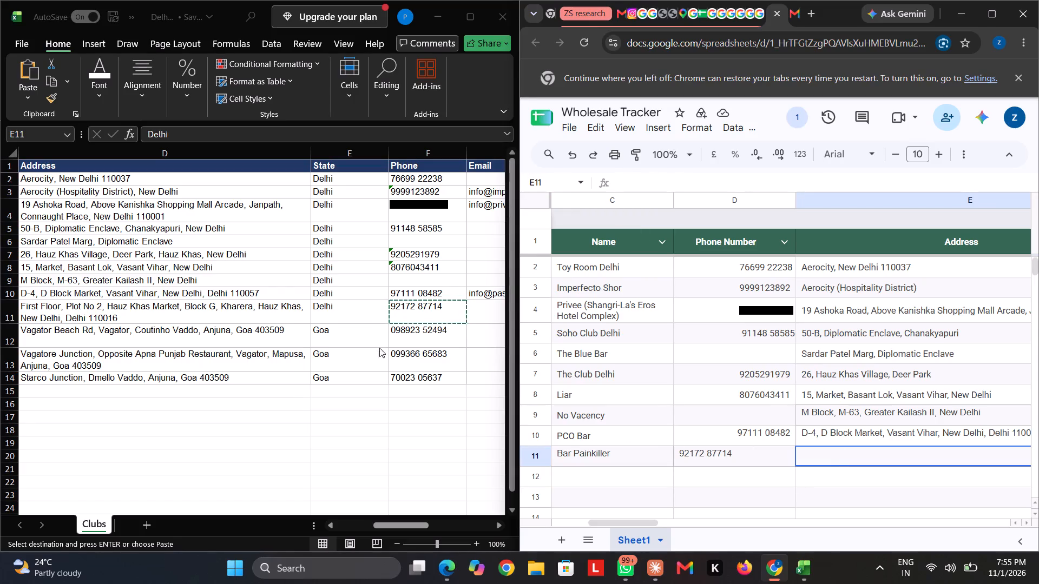
{"action": "left_click", "coordinate": [292, 311]}
{"action": "left_click", "coordinate": [286, 313]}
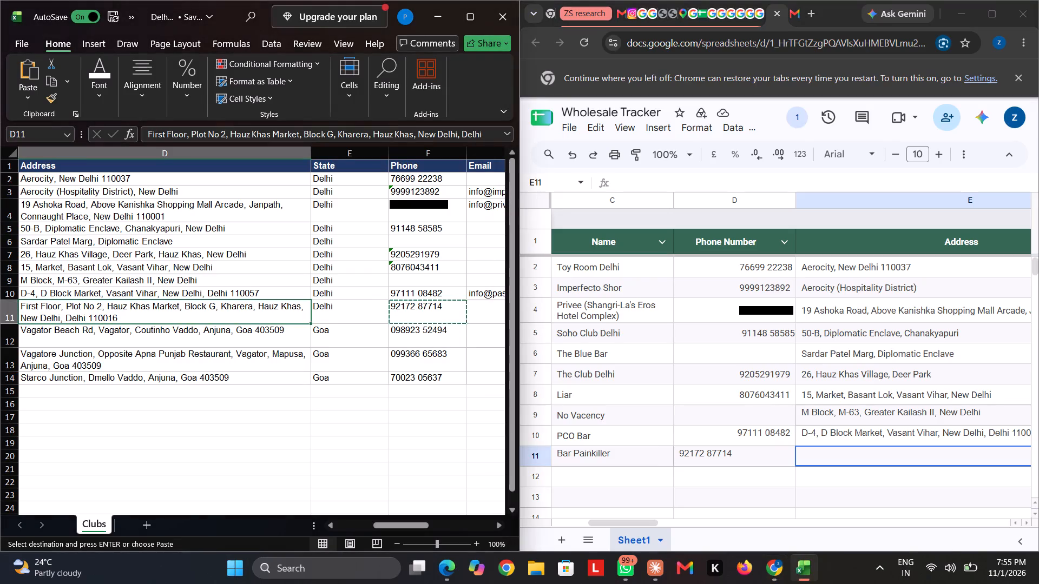
{"action": "key", "text": "ctrl+c"}
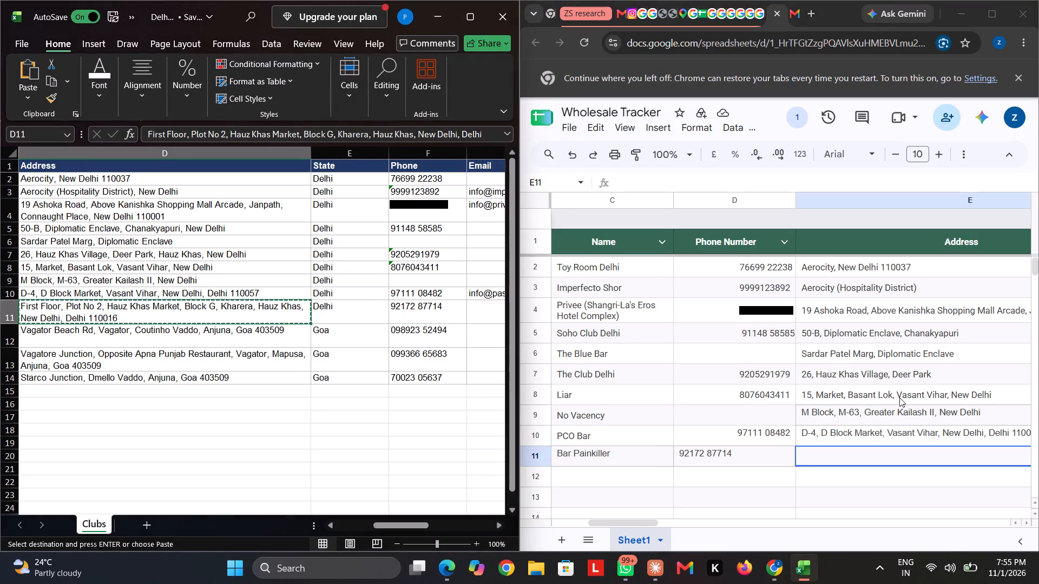
{"action": "double_click", "coordinate": [858, 453]}
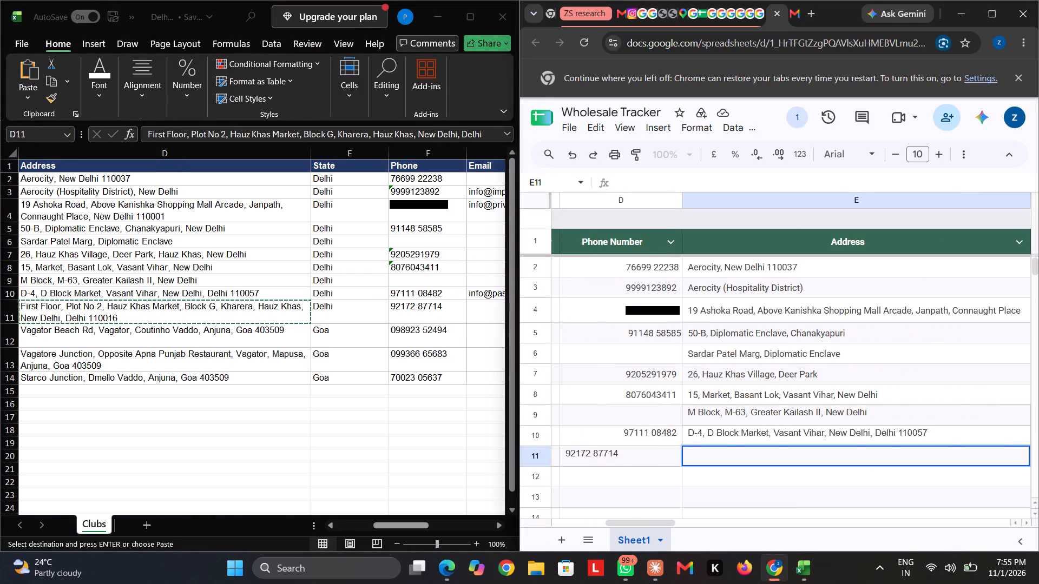
{"action": "key", "text": "ctrl+v"}
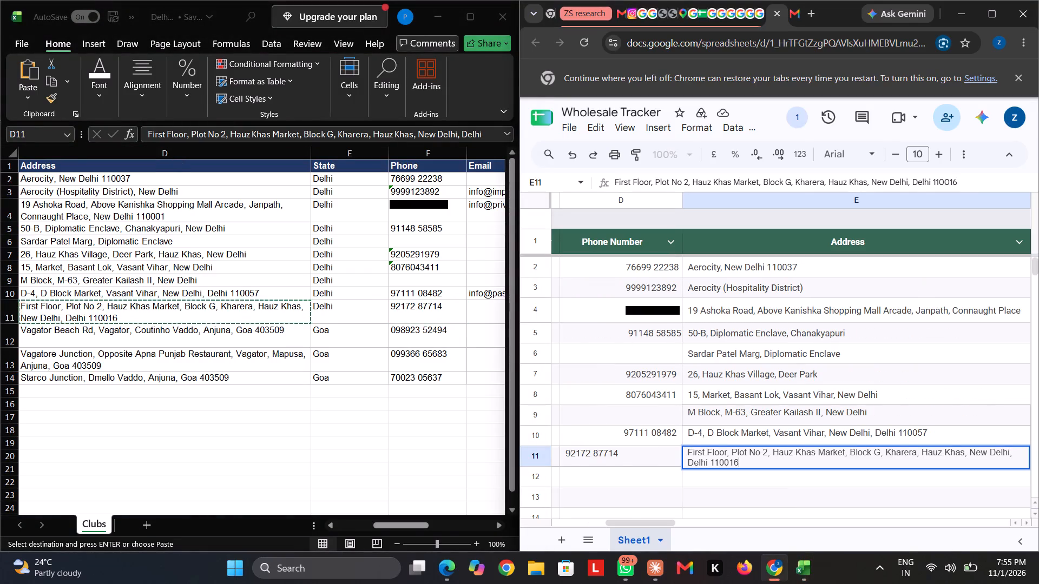
{"action": "key", "text": "Right"}
{"action": "left_click", "coordinate": [883, 454]}
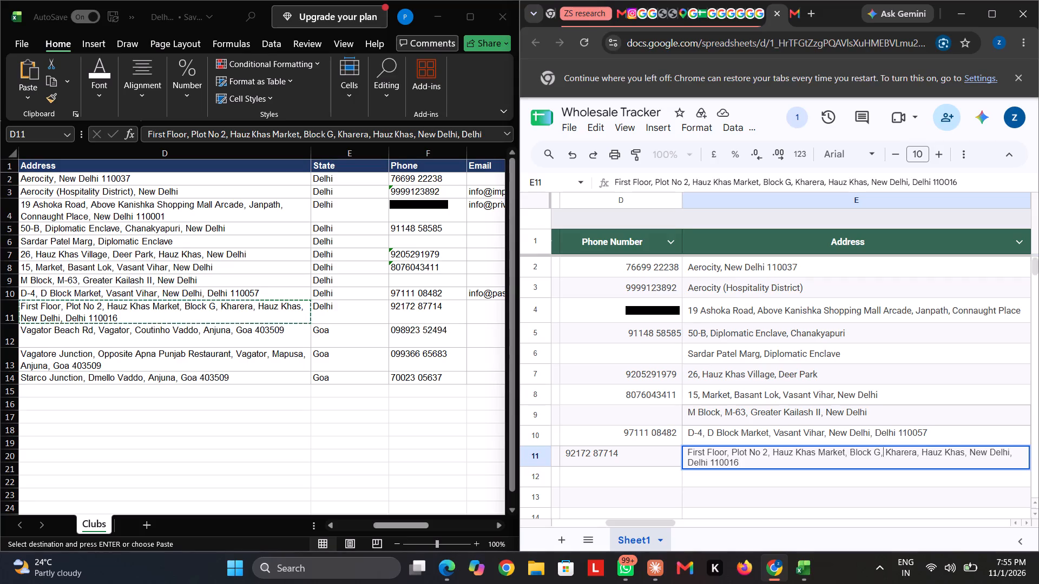
{"action": "key", "text": "Right"}
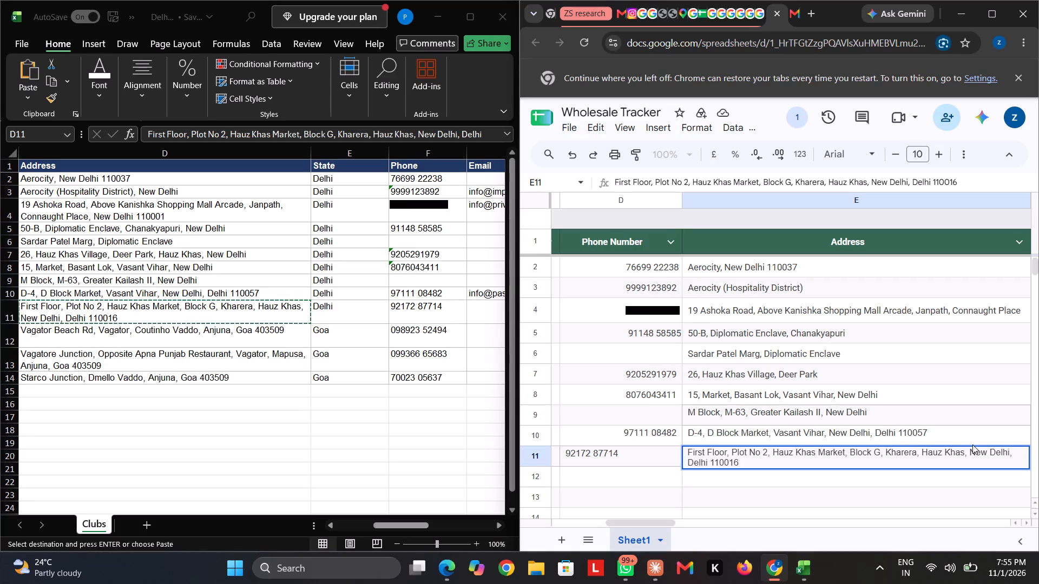
{"action": "left_click", "coordinate": [971, 440]}
{"action": "left_click", "coordinate": [963, 463]}
{"action": "key", "text": "Right"}
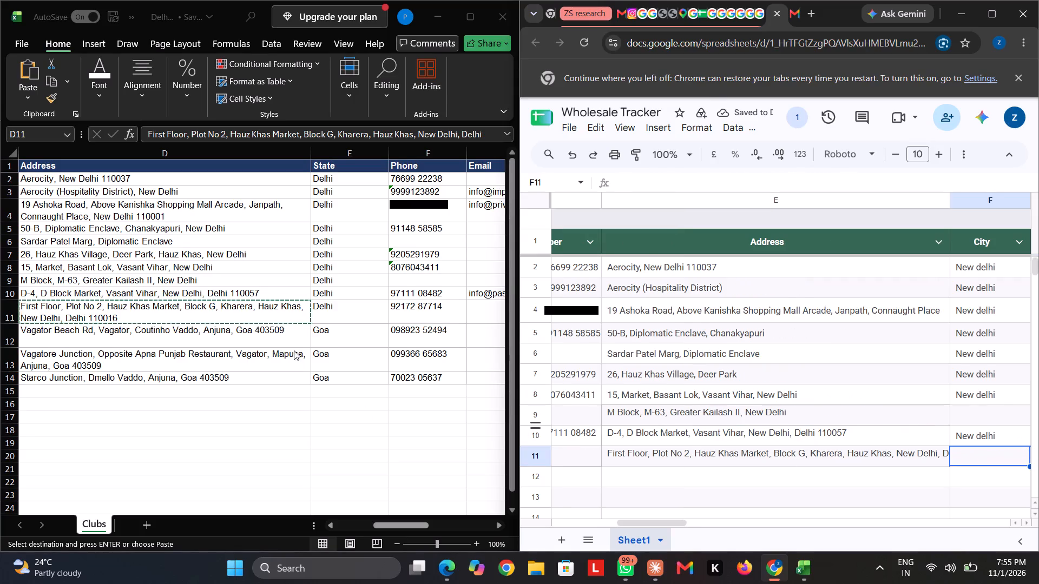
Copy the club name The Rub Smokehouse and Bar from the clubs workbook.
{"action": "left_click", "coordinate": [229, 336]}
{"action": "left_click", "coordinate": [229, 336]}
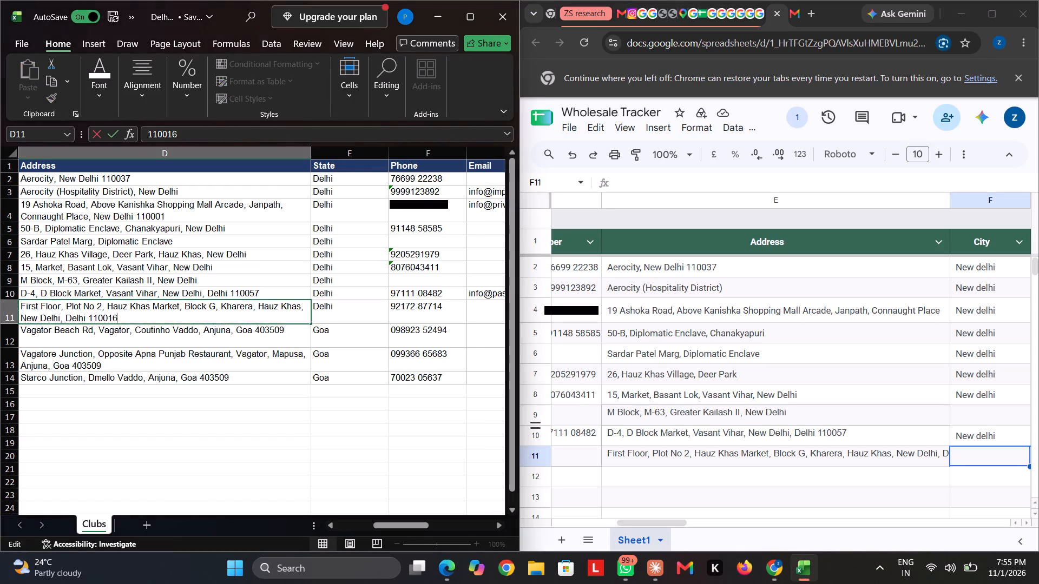
{"action": "left_click", "coordinate": [229, 338]}
{"action": "key", "text": "Left"}
{"action": "key", "text": "Left"}
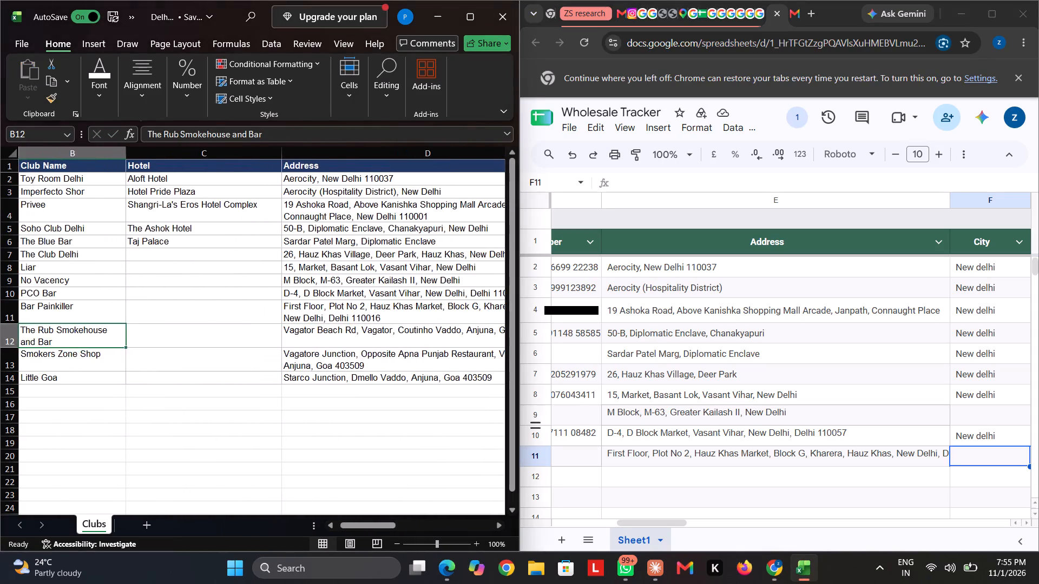
{"action": "key", "text": "Left"}
{"action": "key", "text": "Right"}
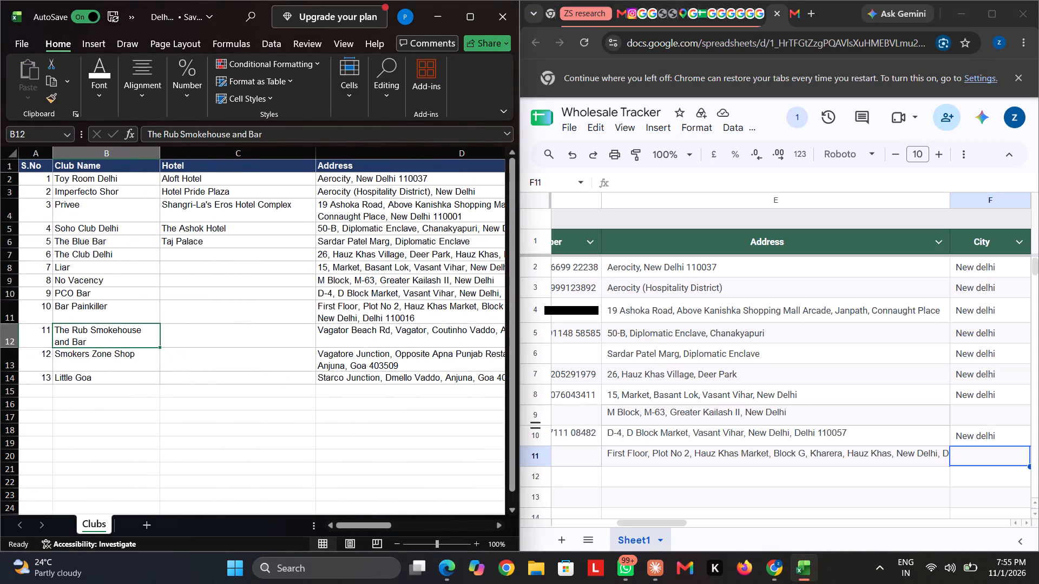
{"action": "key", "text": "ctrl+c"}
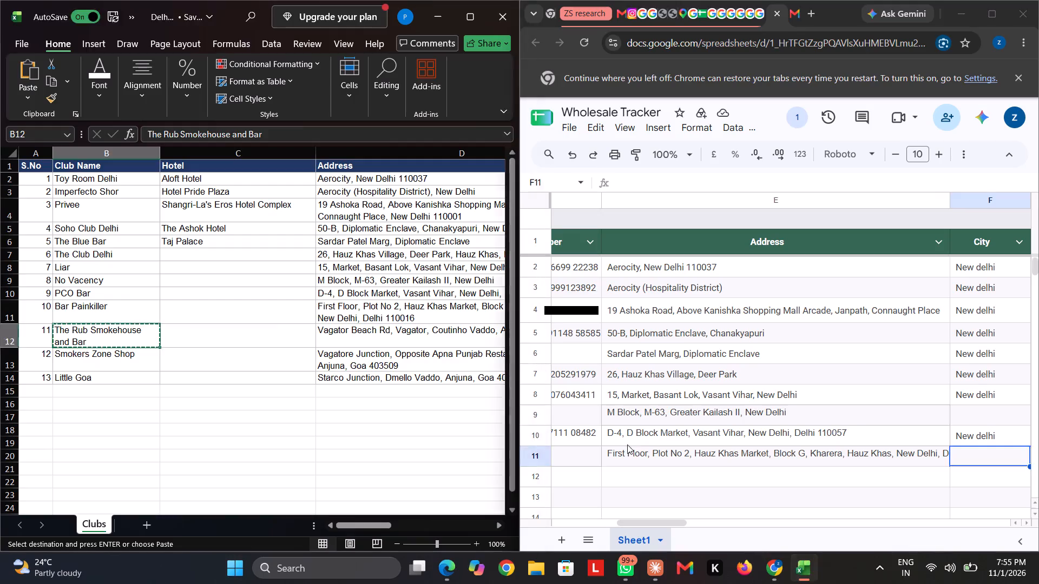
Check the tracker rows from row 12 down and the Handled By assignments beside them.
{"action": "left_click", "coordinate": [627, 444]}
{"action": "left_click", "coordinate": [627, 449]}
{"action": "key", "text": "Left"}
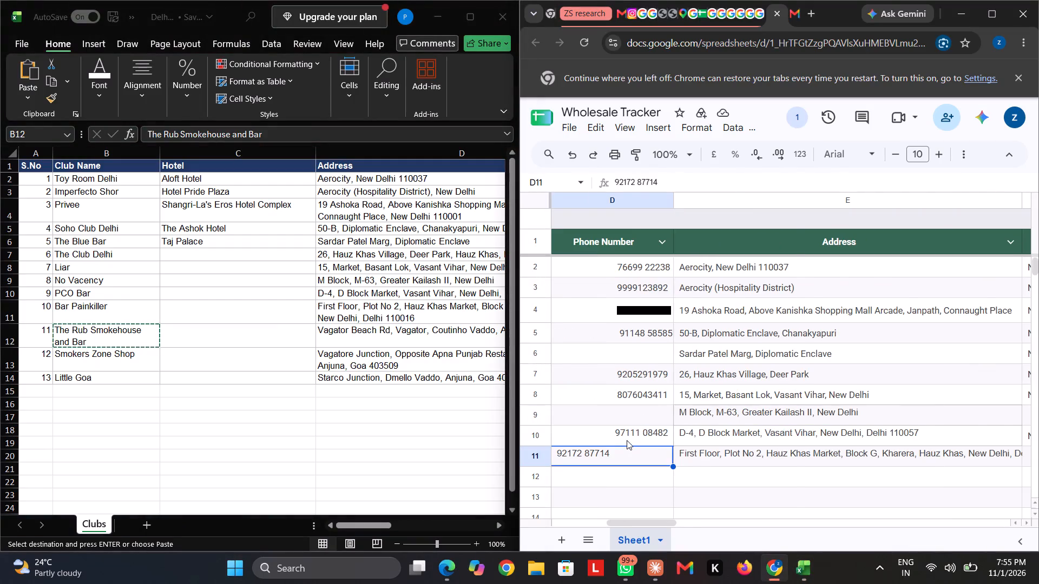
{"action": "key", "text": "Left"}
{"action": "key", "text": "Left"}
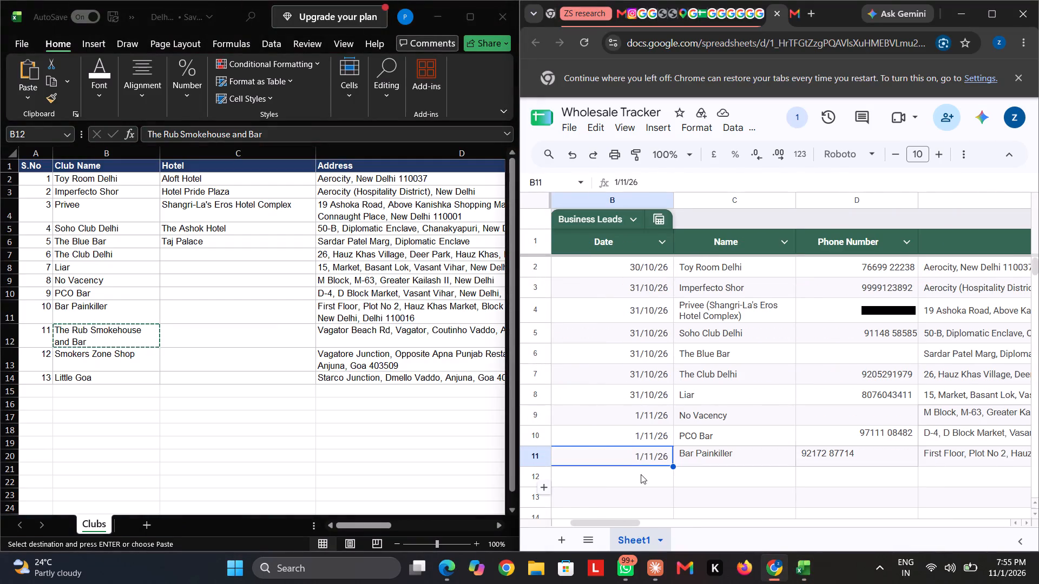
{"action": "left_click", "coordinate": [641, 476]}
{"action": "scroll", "coordinate": [649, 471], "scroll_direction": "down", "scroll_amount": 1}
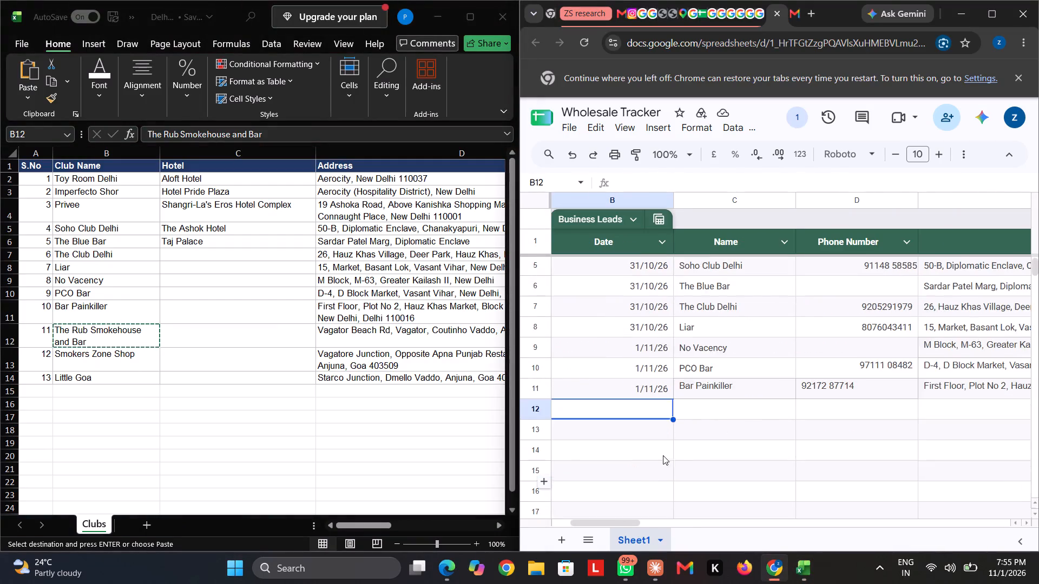
{"action": "scroll", "coordinate": [703, 439], "scroll_direction": "down", "scroll_amount": 15}
{"action": "scroll", "coordinate": [713, 408], "scroll_direction": "up", "scroll_amount": 16}
{"action": "scroll", "coordinate": [713, 407], "scroll_direction": "up", "scroll_amount": 9}
{"action": "scroll", "coordinate": [713, 407], "scroll_direction": "down", "scroll_amount": 1}
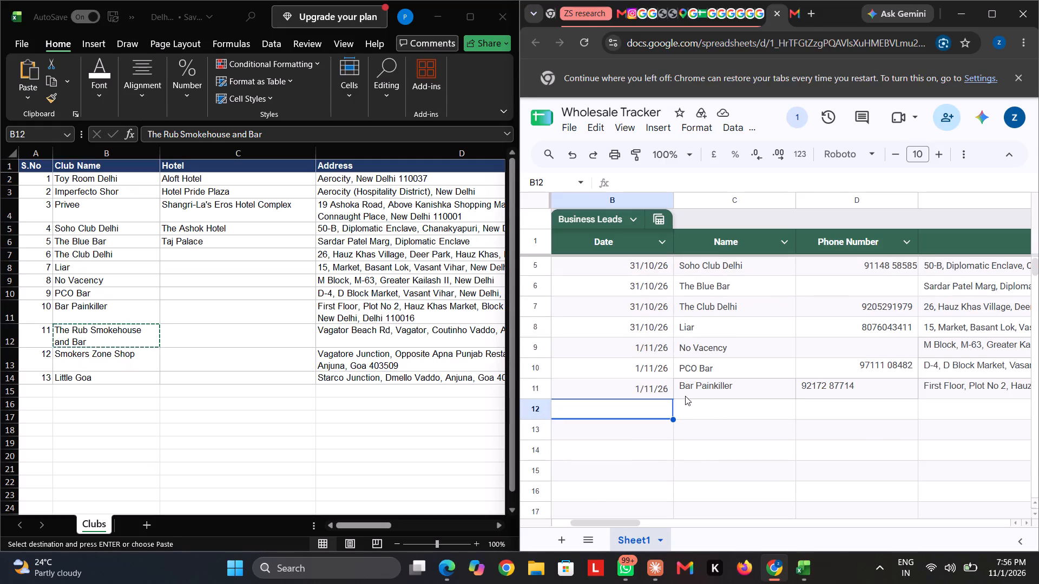
{"action": "key", "text": "Left"}
{"action": "left_click", "coordinate": [723, 409]}
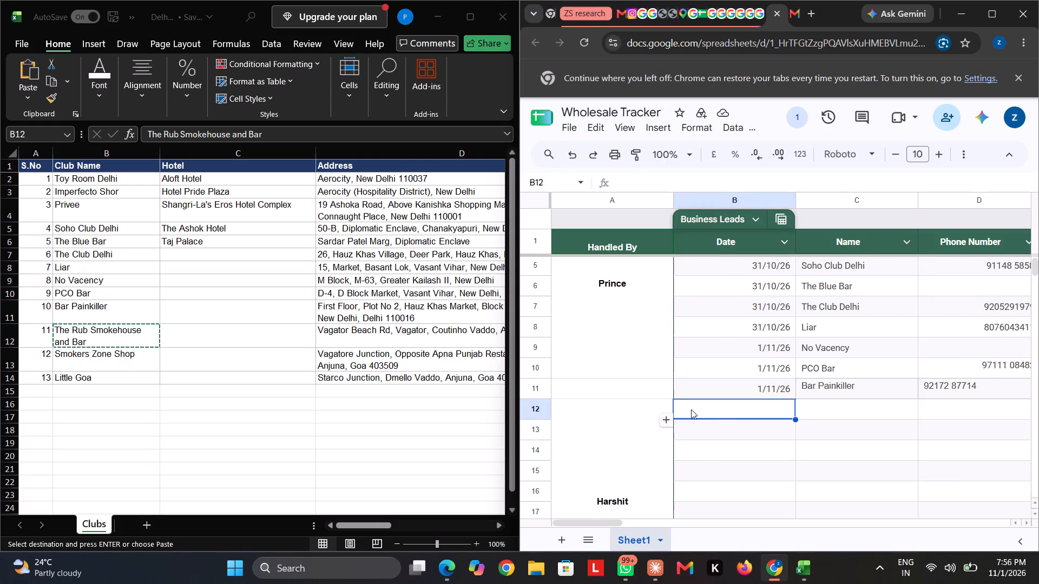
{"action": "scroll", "coordinate": [645, 400], "scroll_direction": "down", "scroll_amount": 1}
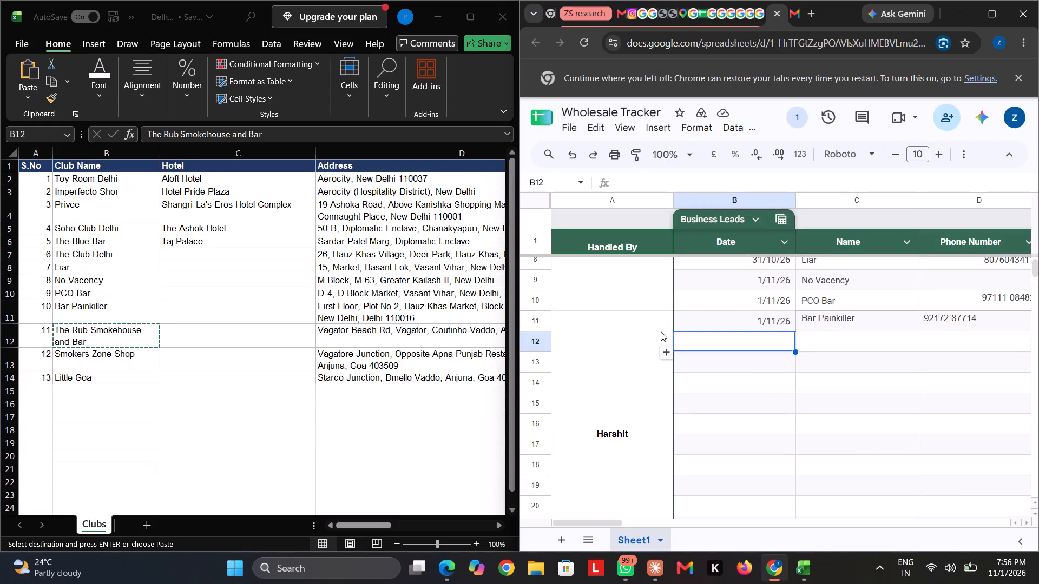
Fill the blank Handled By cell of row 11 down into row 12.
{"action": "left_click", "coordinate": [662, 329]}
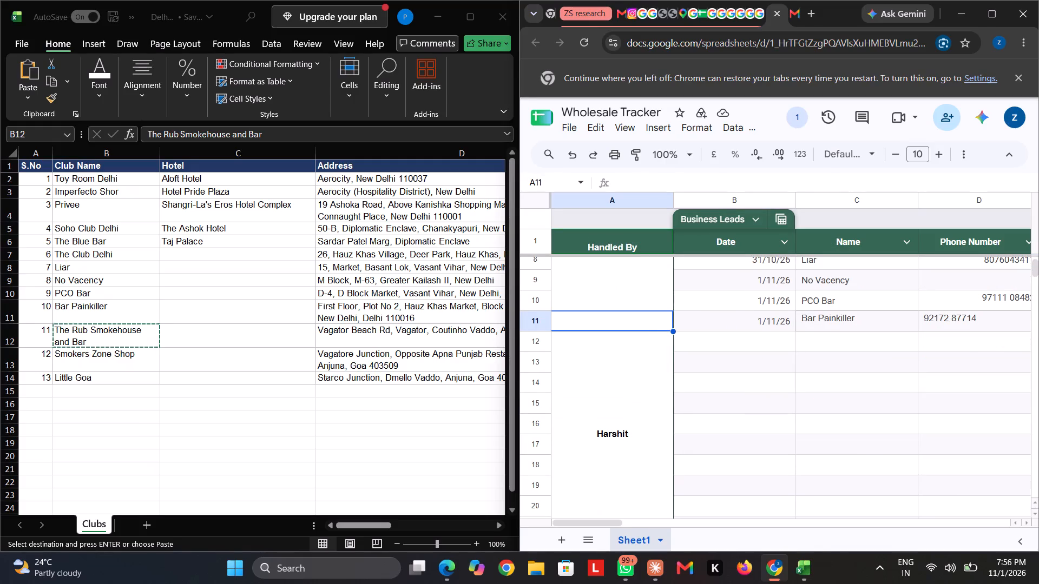
{"action": "left_click_drag", "start_coordinate": [674, 329], "coordinate": [676, 342]}
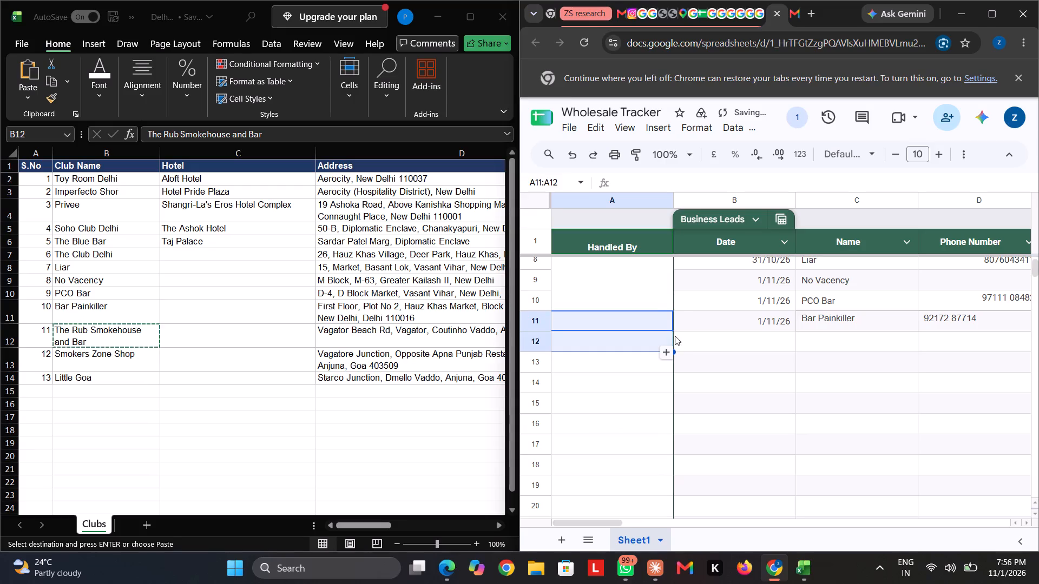
Review the Handled By column's assignee blocks further down the Business Leads table.
{"action": "left_click", "coordinate": [668, 302]}
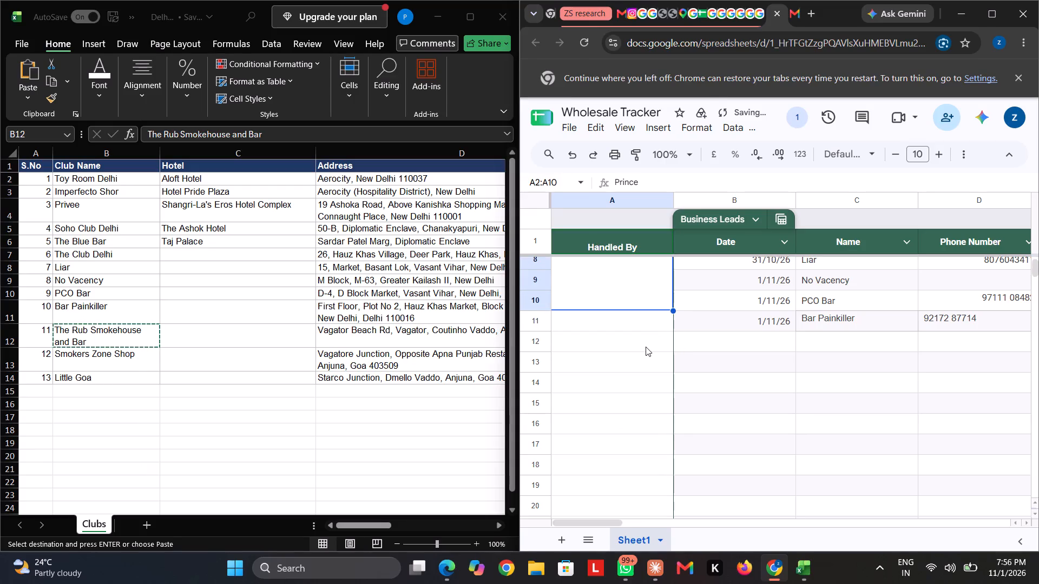
{"action": "scroll", "coordinate": [643, 348], "scroll_direction": "down", "scroll_amount": 1}
{"action": "scroll", "coordinate": [643, 348], "scroll_direction": "up", "scroll_amount": 3}
{"action": "scroll", "coordinate": [633, 374], "scroll_direction": "down", "scroll_amount": 3}
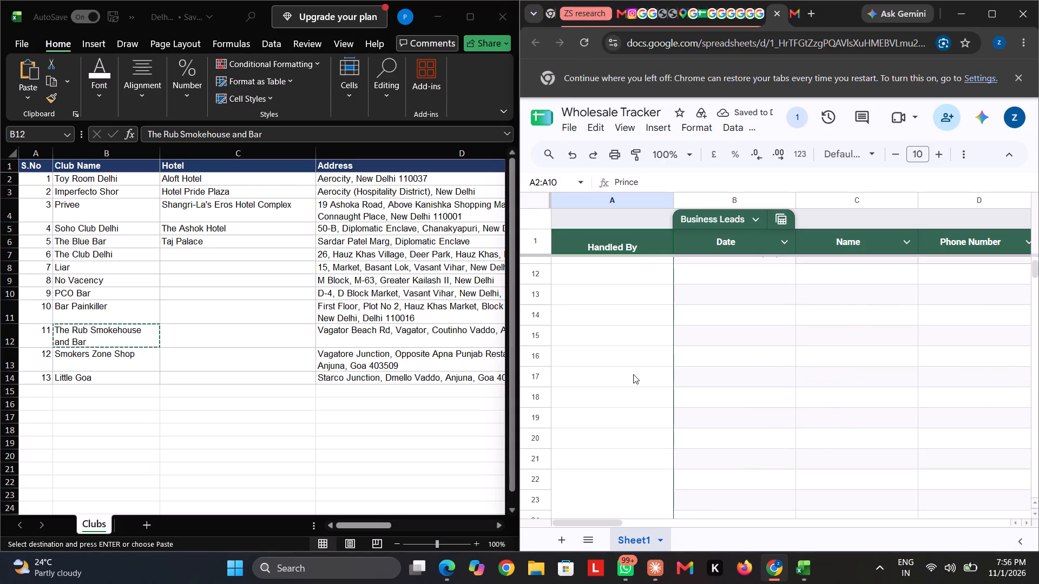
{"action": "scroll", "coordinate": [633, 374], "scroll_direction": "down", "scroll_amount": 3}
{"action": "scroll", "coordinate": [633, 374], "scroll_direction": "up", "scroll_amount": 4}
{"action": "scroll", "coordinate": [633, 374], "scroll_direction": "down", "scroll_amount": 19}
{"action": "scroll", "coordinate": [633, 374], "scroll_direction": "up", "scroll_amount": 12}
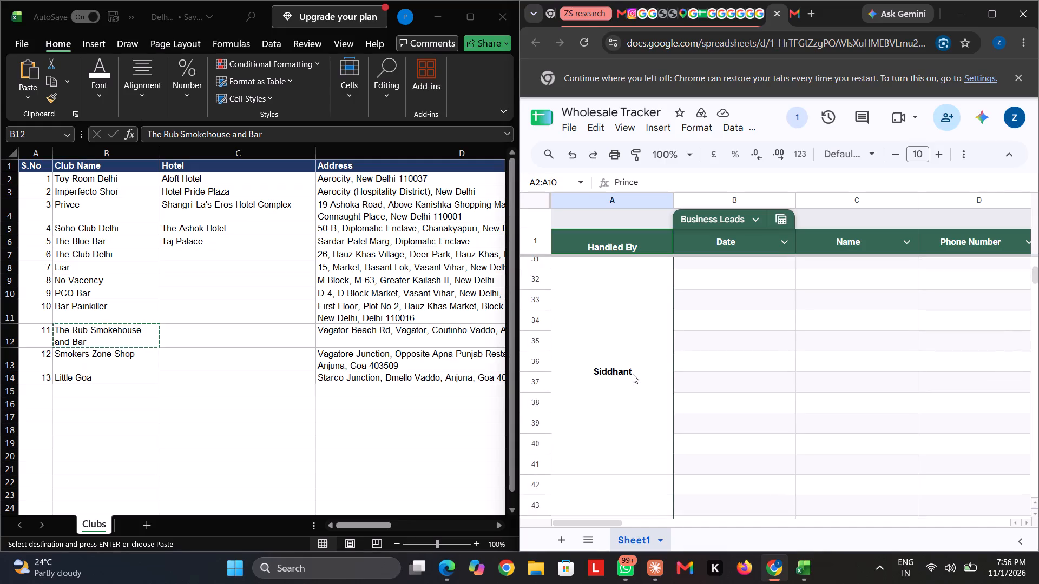
{"action": "scroll", "coordinate": [633, 374], "scroll_direction": "up", "scroll_amount": 10}
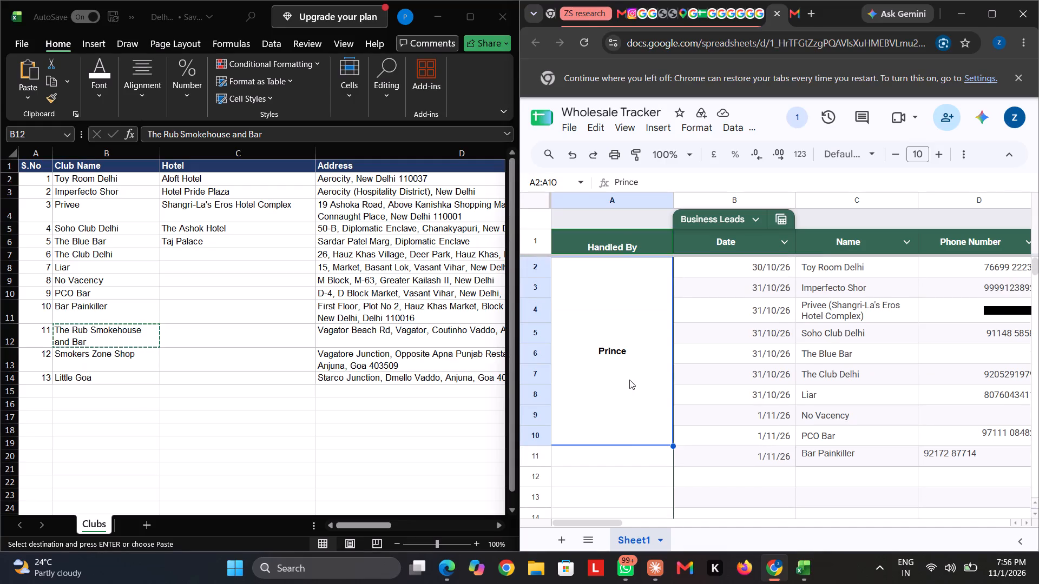
Fill the merged Prince cell in the Handled By column down from row 10 into rows 11 to 19.
{"action": "left_click", "coordinate": [626, 445]}
{"action": "left_click", "coordinate": [628, 458]}
{"action": "left_click", "coordinate": [626, 427]}
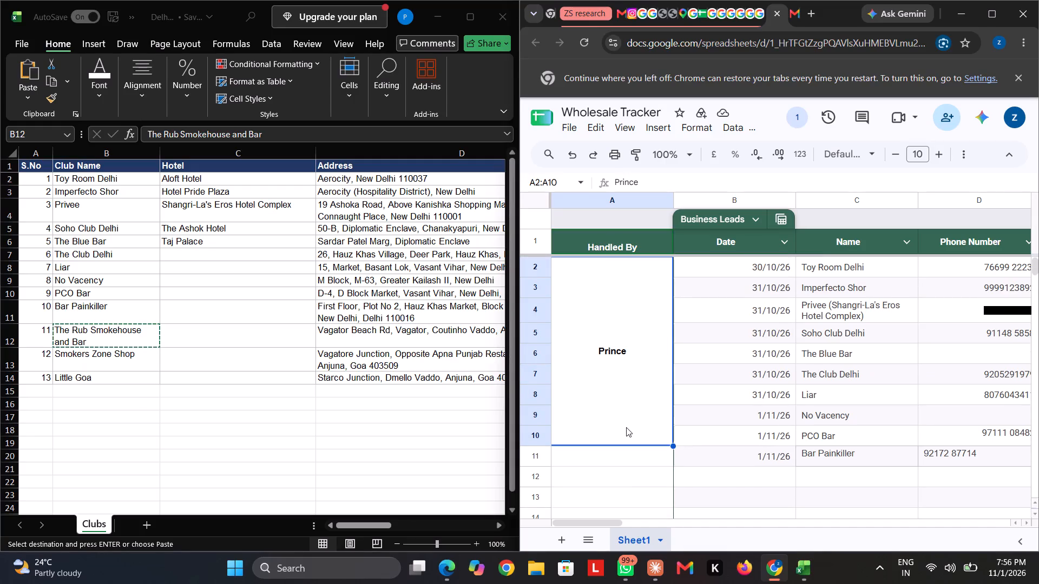
{"action": "left_click", "coordinate": [626, 427]}
{"action": "left_click_drag", "start_coordinate": [674, 446], "coordinate": [669, 432]}
{"action": "left_click_drag", "start_coordinate": [669, 432], "coordinate": [668, 429]}
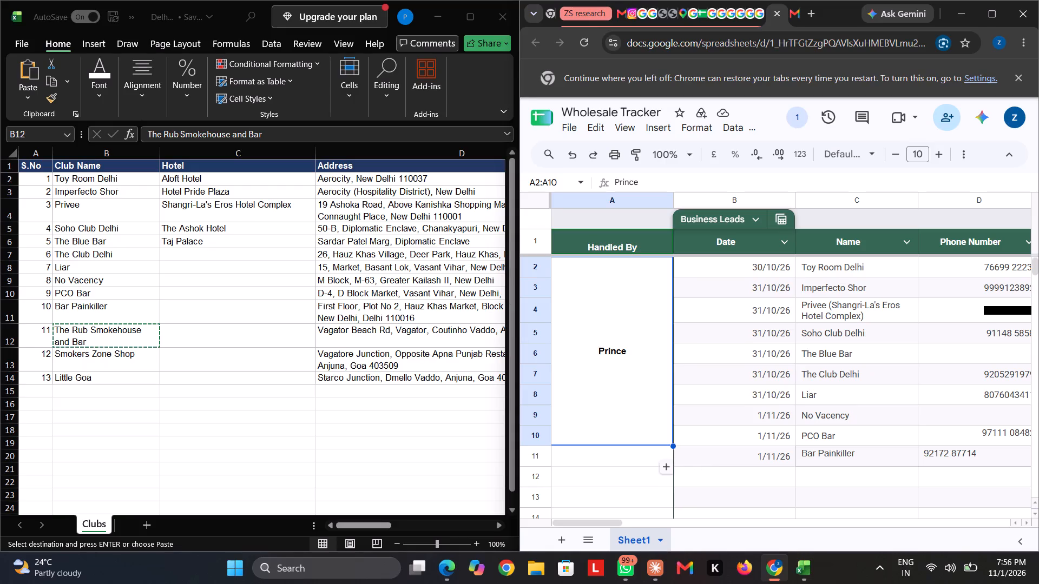
{"action": "left_click_drag", "start_coordinate": [672, 443], "coordinate": [675, 462]}
{"action": "left_click", "coordinate": [689, 451]}
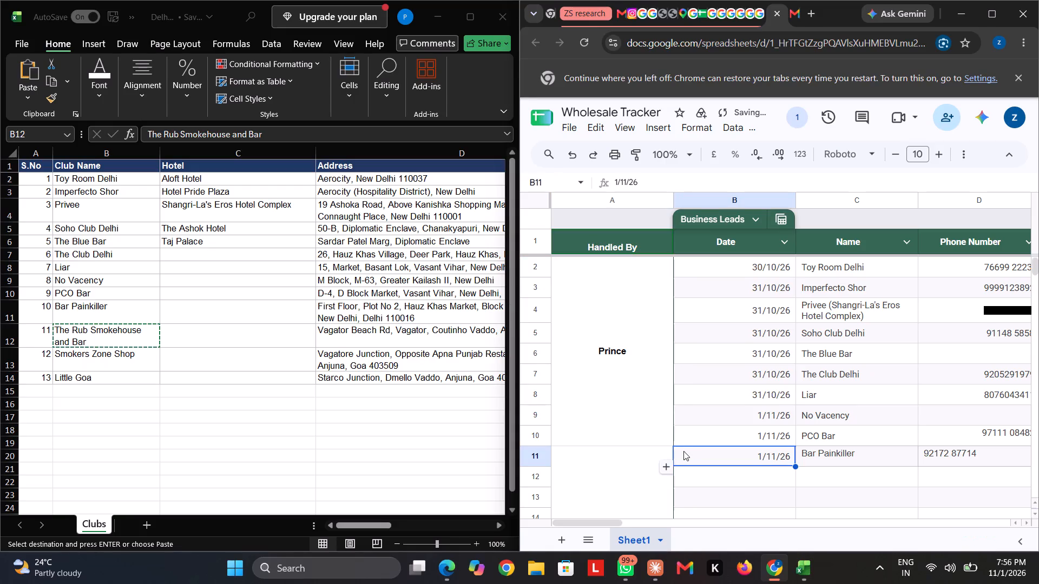
Delete the name Prince from the merged Handled By cell covering rows 11 to 19.
{"action": "scroll", "coordinate": [650, 421], "scroll_direction": "down", "scroll_amount": 3}
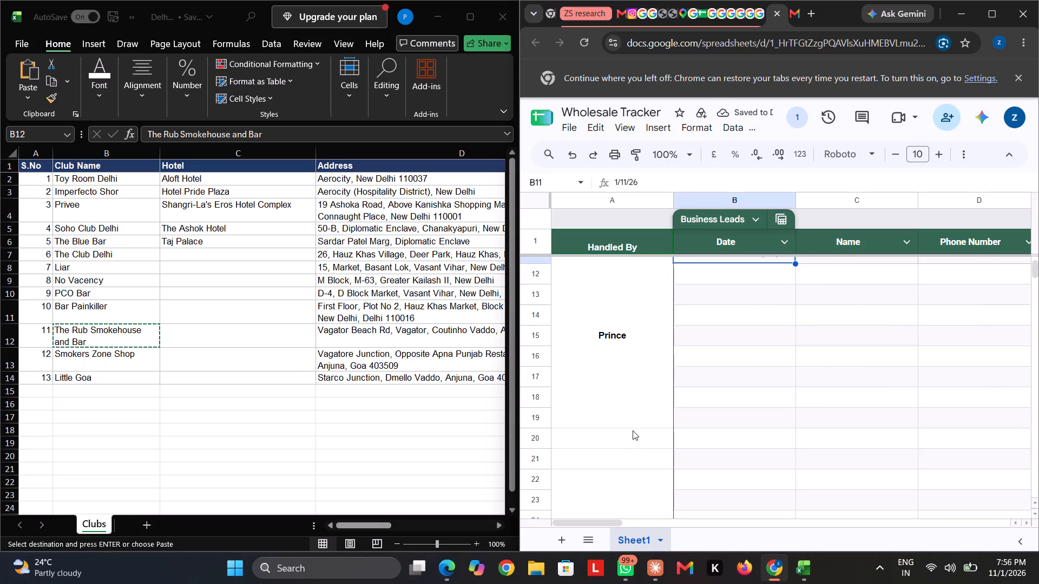
{"action": "scroll", "coordinate": [633, 429], "scroll_direction": "down", "scroll_amount": 2}
{"action": "scroll", "coordinate": [632, 428], "scroll_direction": "up", "scroll_amount": 3}
{"action": "left_click", "coordinate": [634, 410]}
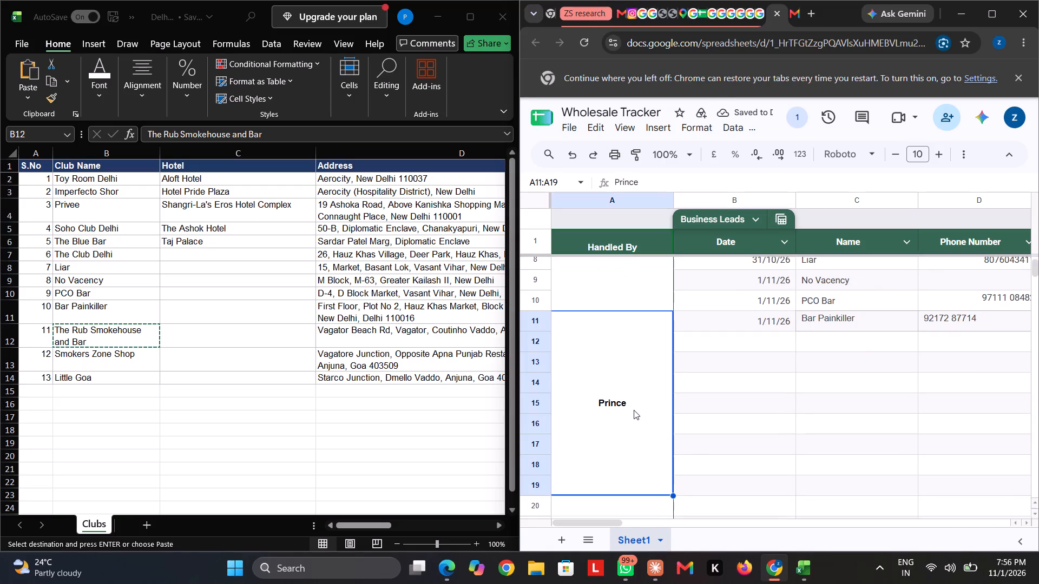
{"action": "key", "text": "BackSpace"}
{"action": "key", "text": "BackSpace"}
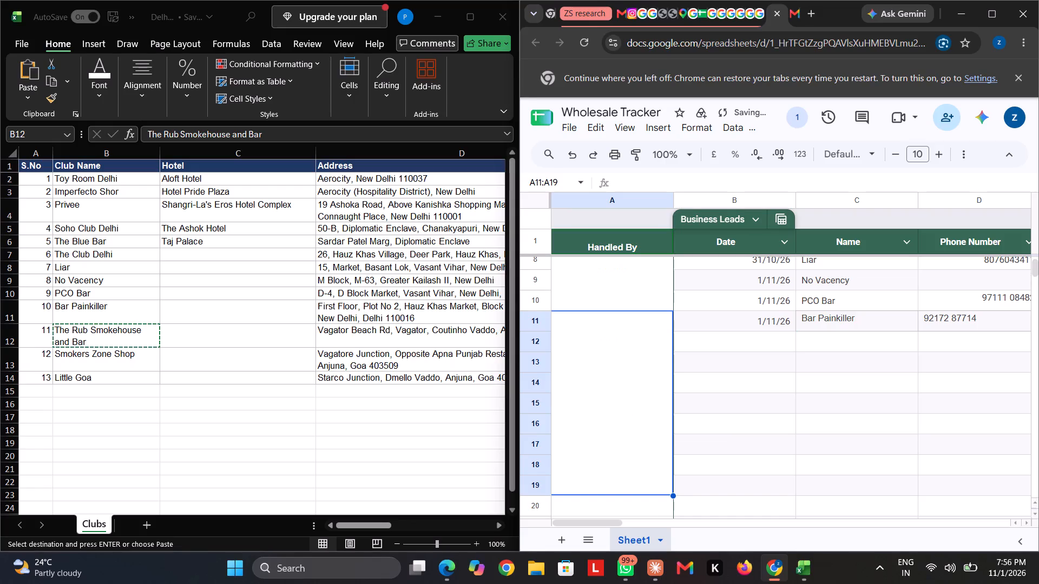
Undo the deletion of Prince and the earlier fills in the Handled By column, back to the empty Address cell of row 11.
{"action": "key", "text": "ctrl+z"}
{"action": "key", "text": "ctrl+z"}
{"action": "key", "text": "ctrl+z"}
{"action": "key", "text": "ctrl+z"}
{"action": "key", "text": "ctrl+z"}
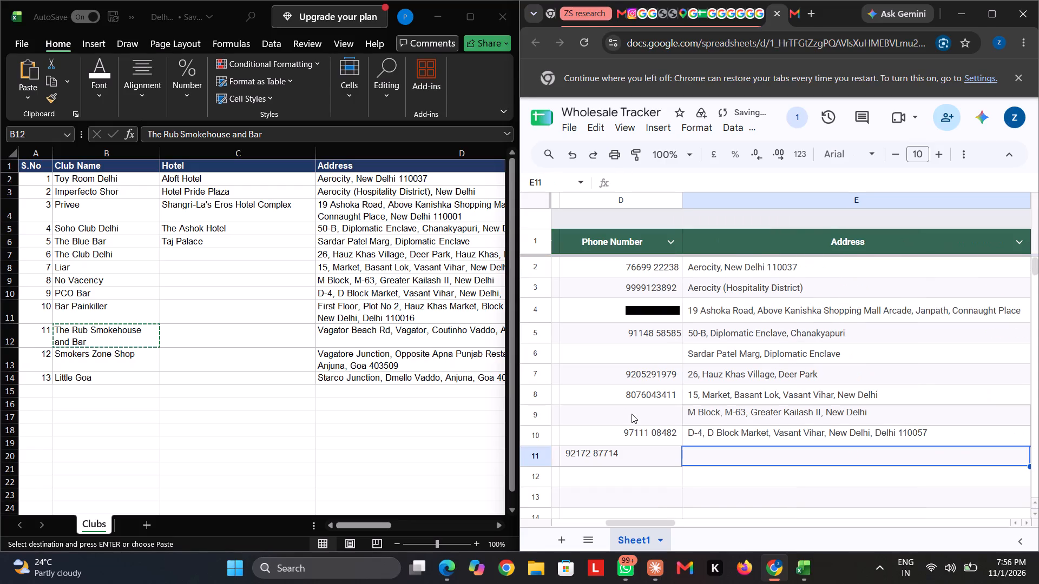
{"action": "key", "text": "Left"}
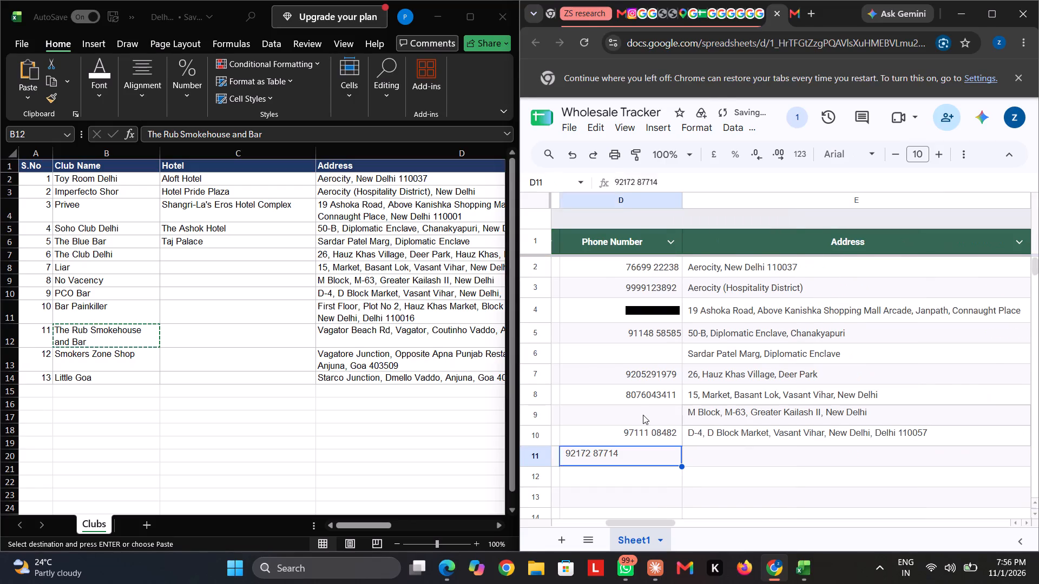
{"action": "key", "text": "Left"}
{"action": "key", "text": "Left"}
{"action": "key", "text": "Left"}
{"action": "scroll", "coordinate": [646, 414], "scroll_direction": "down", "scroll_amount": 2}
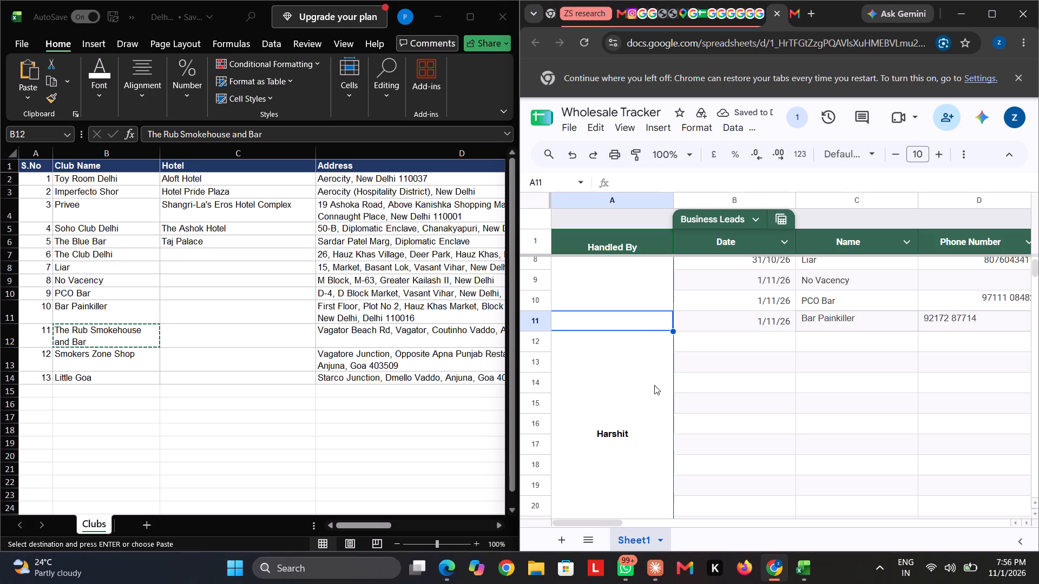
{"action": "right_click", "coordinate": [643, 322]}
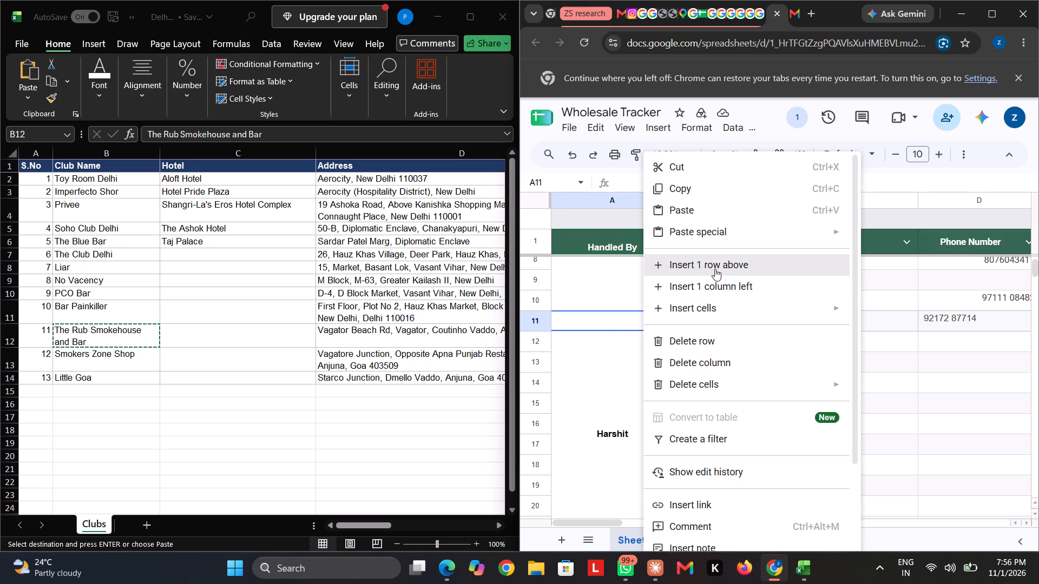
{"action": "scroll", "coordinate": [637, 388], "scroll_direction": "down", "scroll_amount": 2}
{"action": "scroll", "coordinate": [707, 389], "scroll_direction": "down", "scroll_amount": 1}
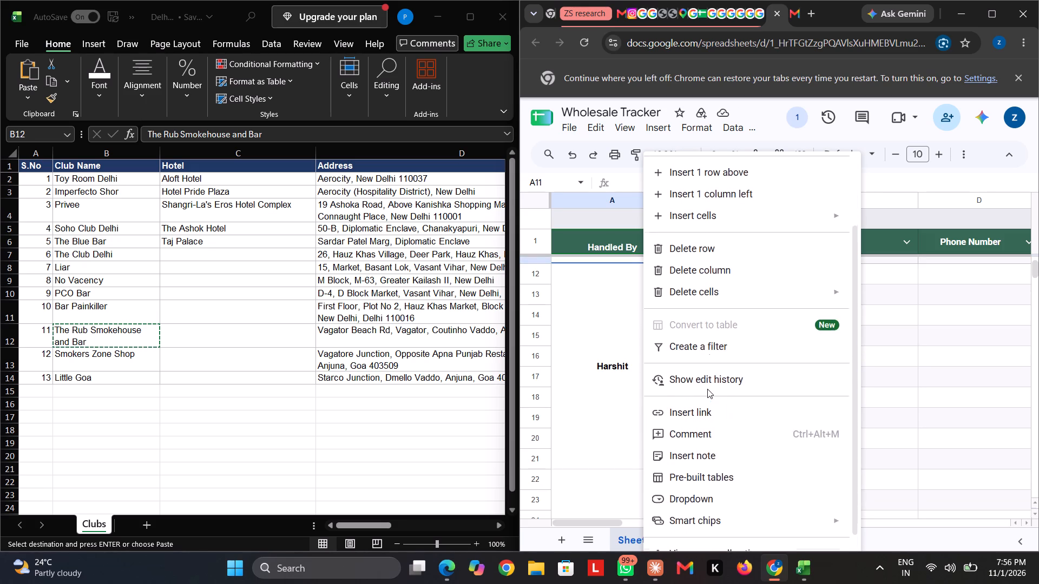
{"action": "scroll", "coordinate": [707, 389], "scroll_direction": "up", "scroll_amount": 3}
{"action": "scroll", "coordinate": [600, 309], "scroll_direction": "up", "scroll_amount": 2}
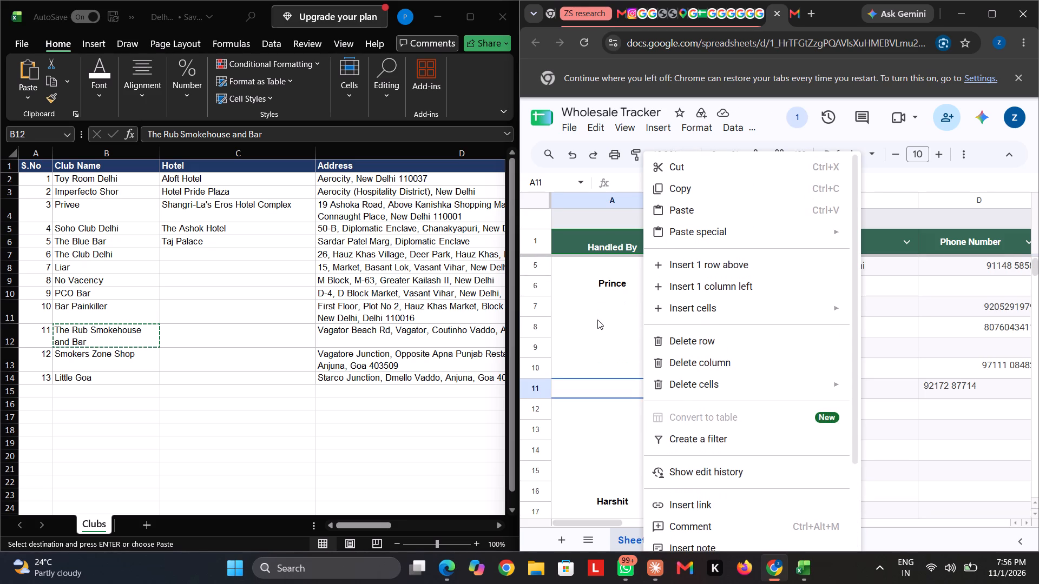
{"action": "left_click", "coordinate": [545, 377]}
Make row 10 slightly taller at its boundary with the Bar Painkiller row.
{"action": "left_click", "coordinate": [540, 388]}
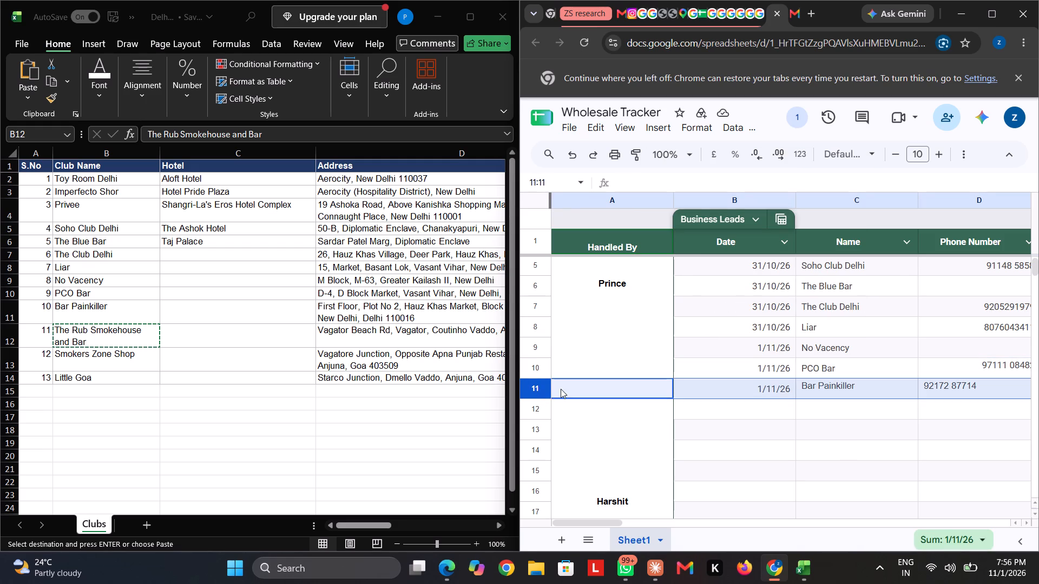
{"action": "left_click", "coordinate": [539, 377]}
{"action": "left_click_drag", "start_coordinate": [539, 377], "coordinate": [537, 388]}
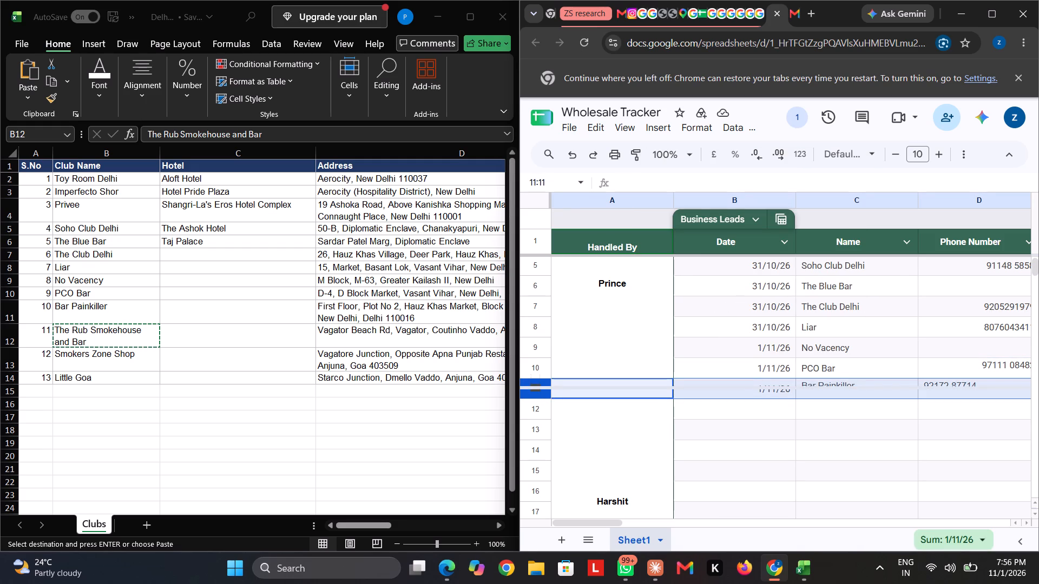
{"action": "left_click_drag", "start_coordinate": [537, 388], "coordinate": [537, 396]}
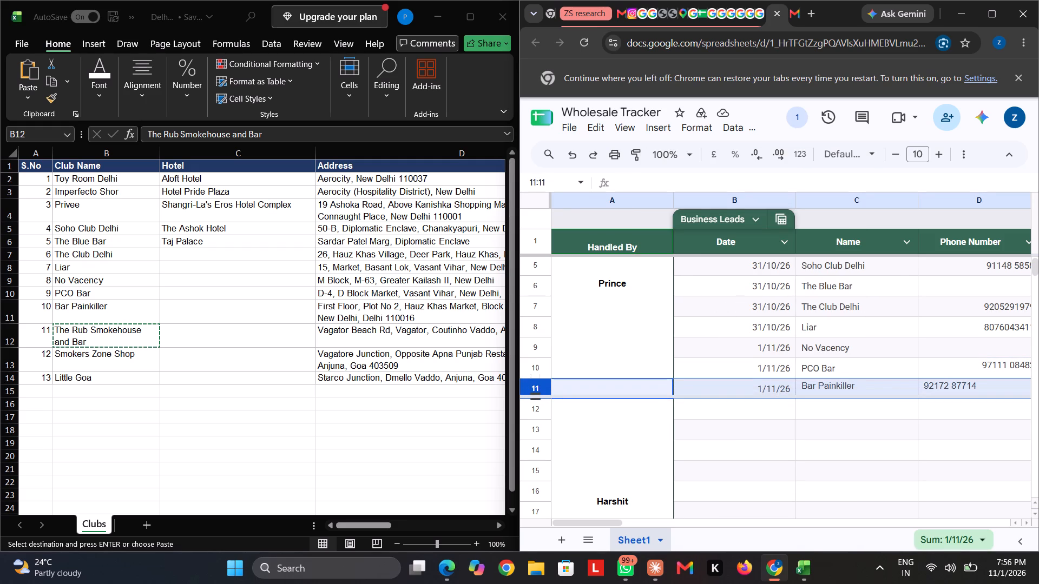
{"action": "left_click_drag", "start_coordinate": [537, 396], "coordinate": [537, 397]}
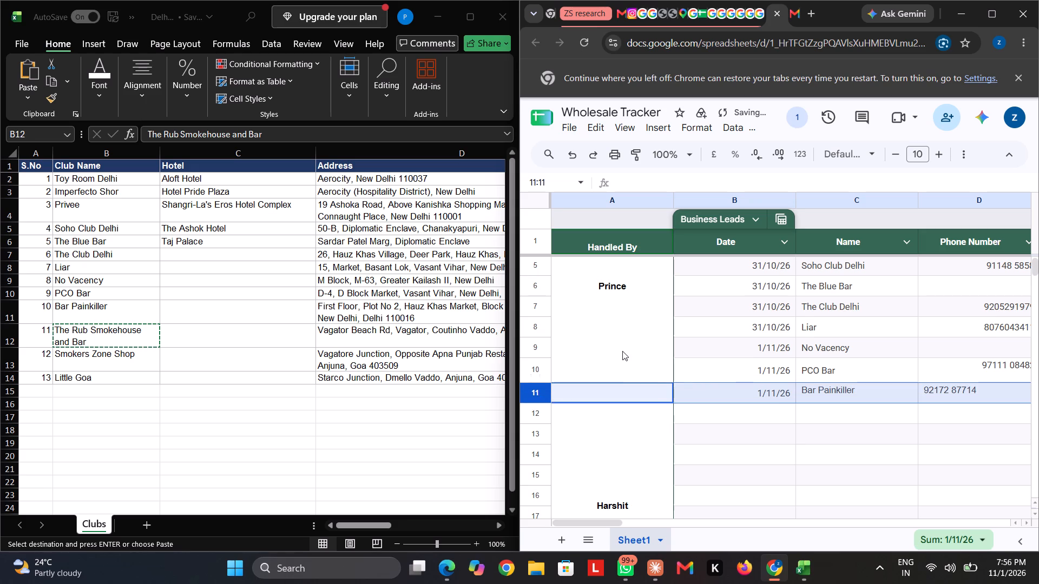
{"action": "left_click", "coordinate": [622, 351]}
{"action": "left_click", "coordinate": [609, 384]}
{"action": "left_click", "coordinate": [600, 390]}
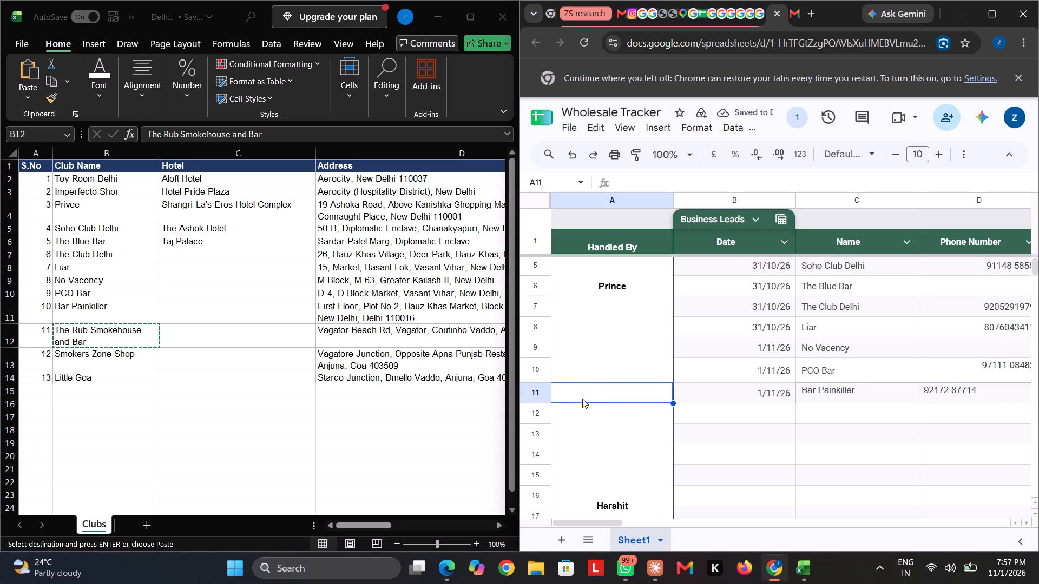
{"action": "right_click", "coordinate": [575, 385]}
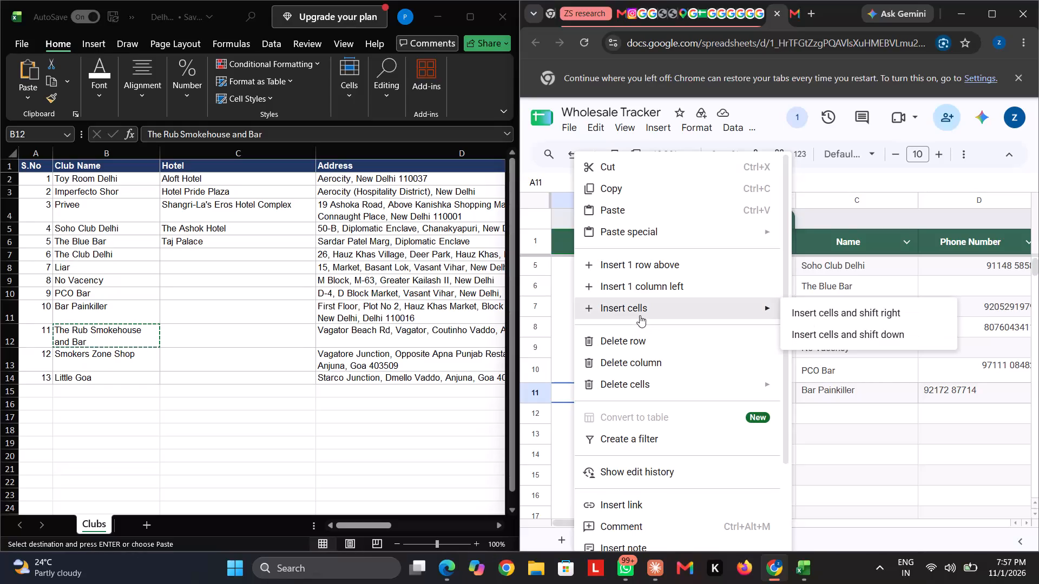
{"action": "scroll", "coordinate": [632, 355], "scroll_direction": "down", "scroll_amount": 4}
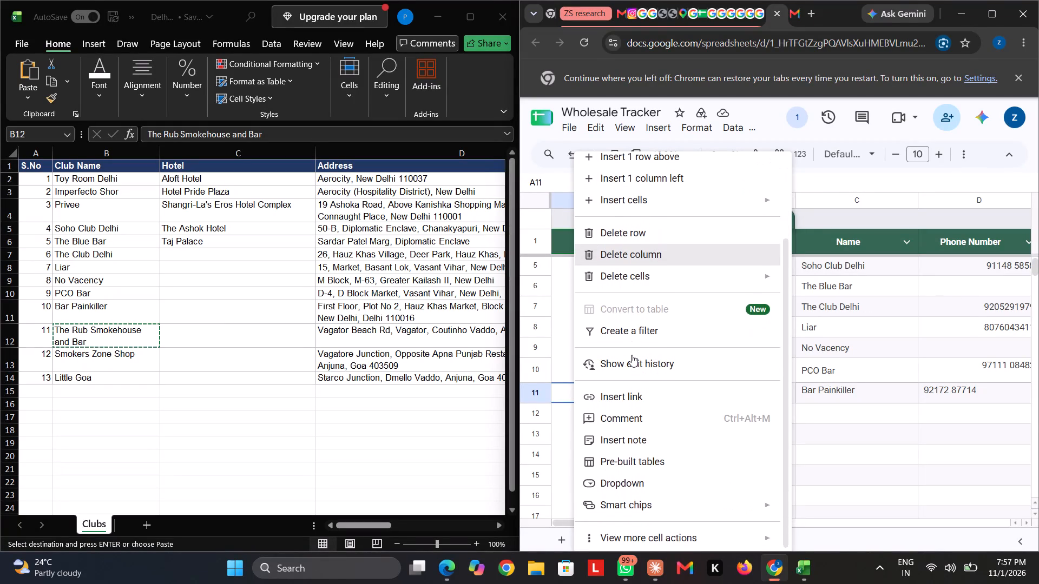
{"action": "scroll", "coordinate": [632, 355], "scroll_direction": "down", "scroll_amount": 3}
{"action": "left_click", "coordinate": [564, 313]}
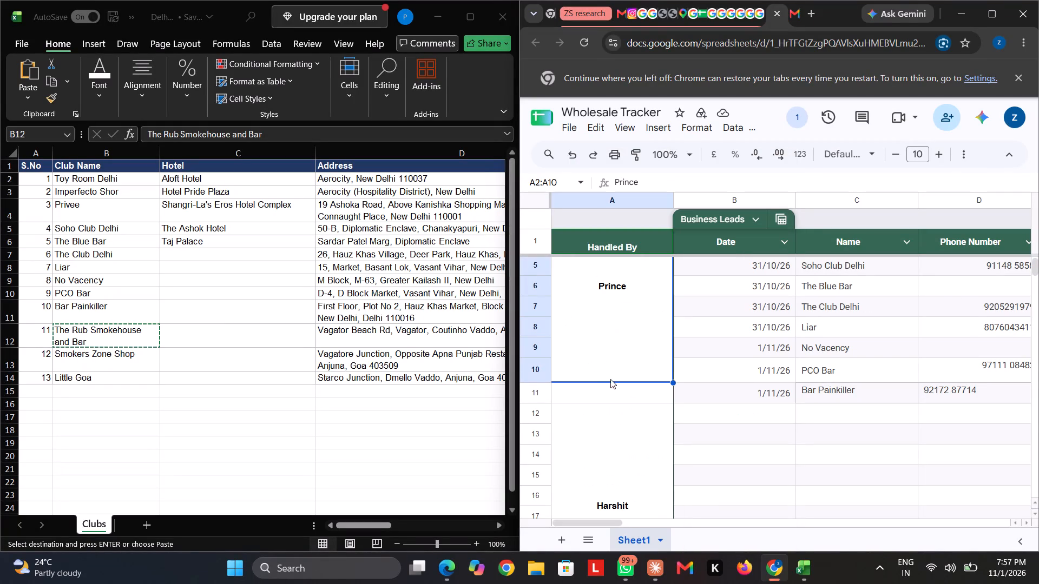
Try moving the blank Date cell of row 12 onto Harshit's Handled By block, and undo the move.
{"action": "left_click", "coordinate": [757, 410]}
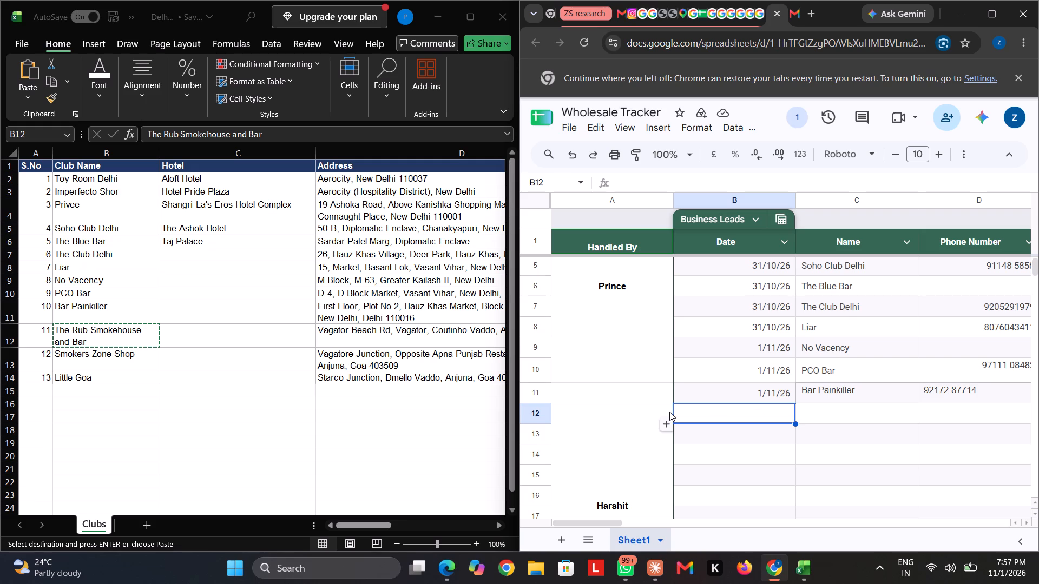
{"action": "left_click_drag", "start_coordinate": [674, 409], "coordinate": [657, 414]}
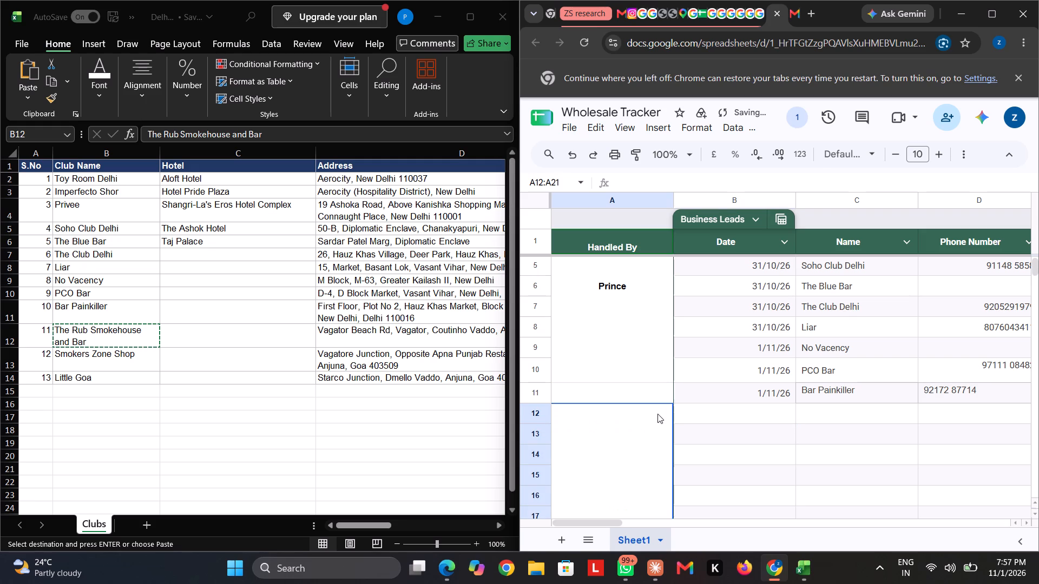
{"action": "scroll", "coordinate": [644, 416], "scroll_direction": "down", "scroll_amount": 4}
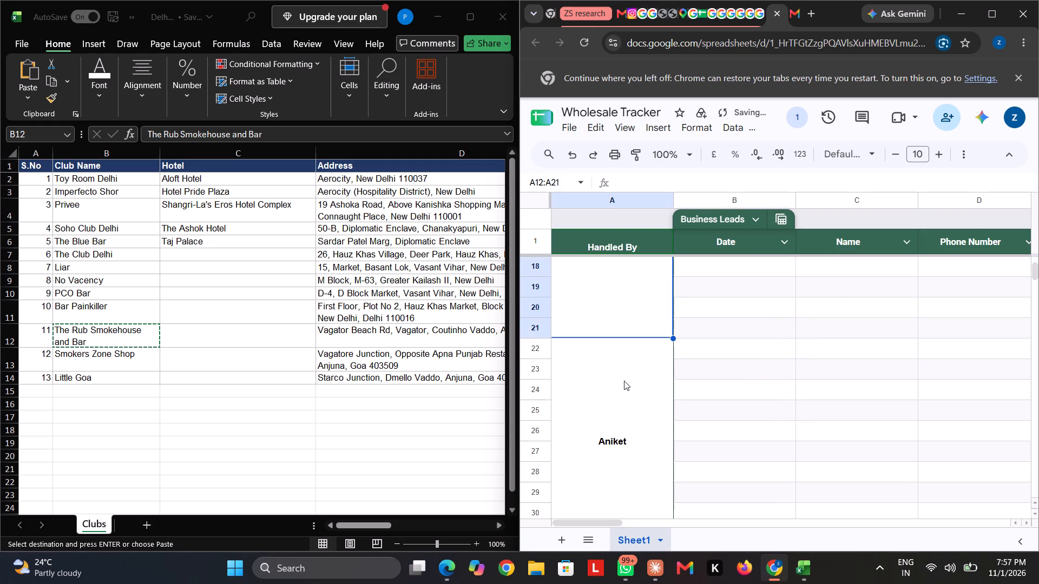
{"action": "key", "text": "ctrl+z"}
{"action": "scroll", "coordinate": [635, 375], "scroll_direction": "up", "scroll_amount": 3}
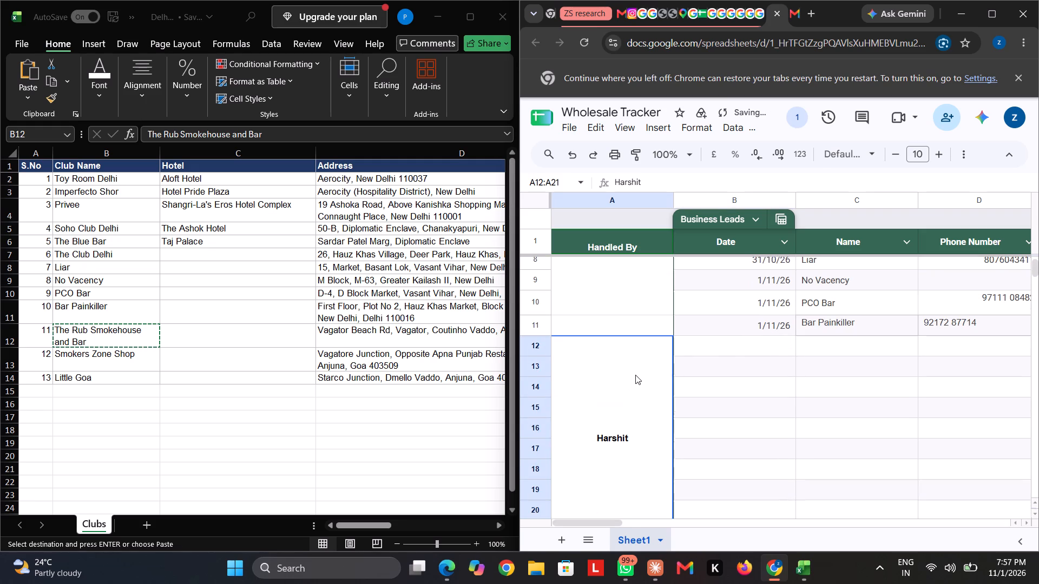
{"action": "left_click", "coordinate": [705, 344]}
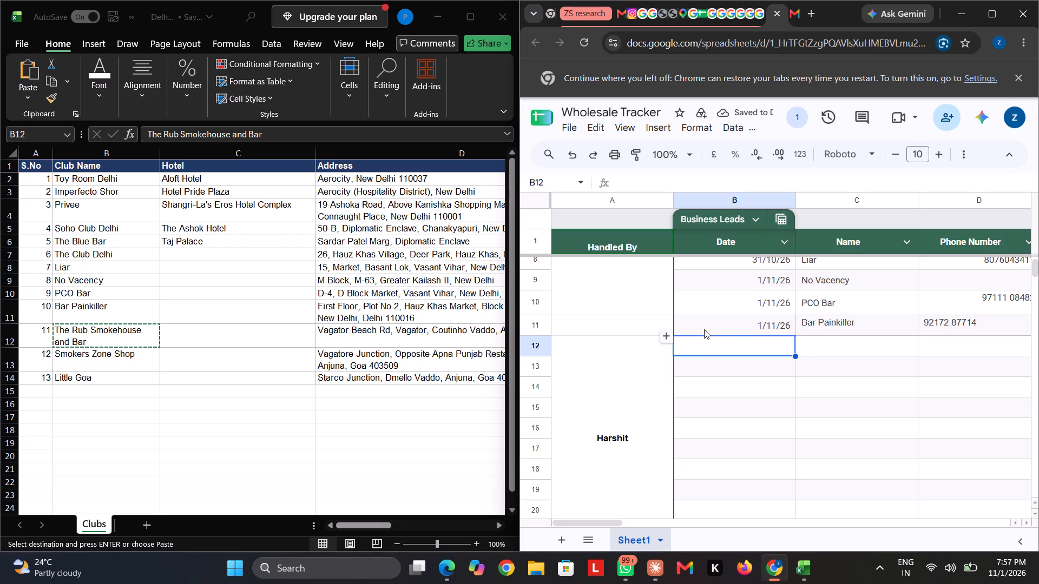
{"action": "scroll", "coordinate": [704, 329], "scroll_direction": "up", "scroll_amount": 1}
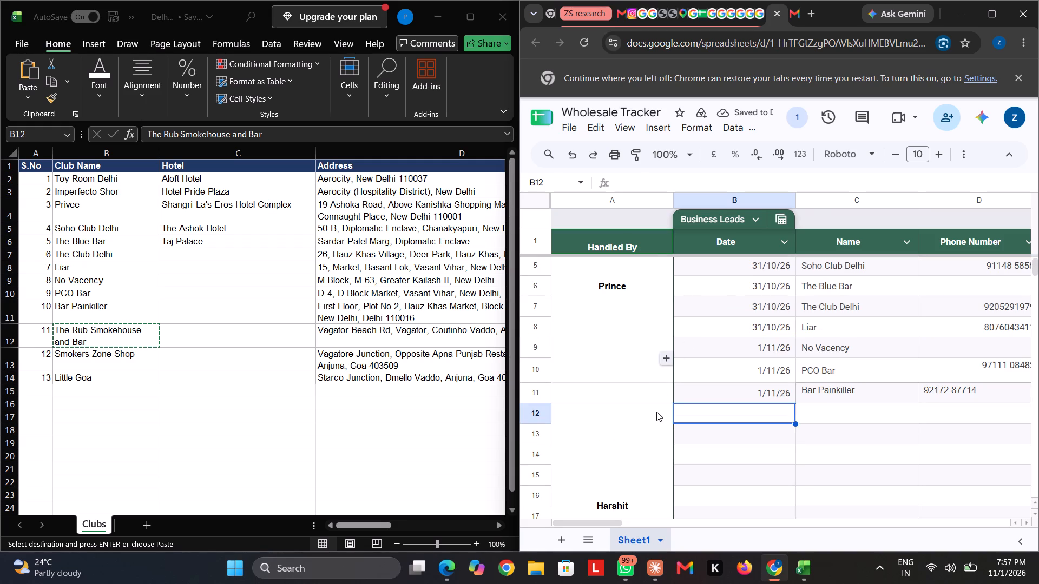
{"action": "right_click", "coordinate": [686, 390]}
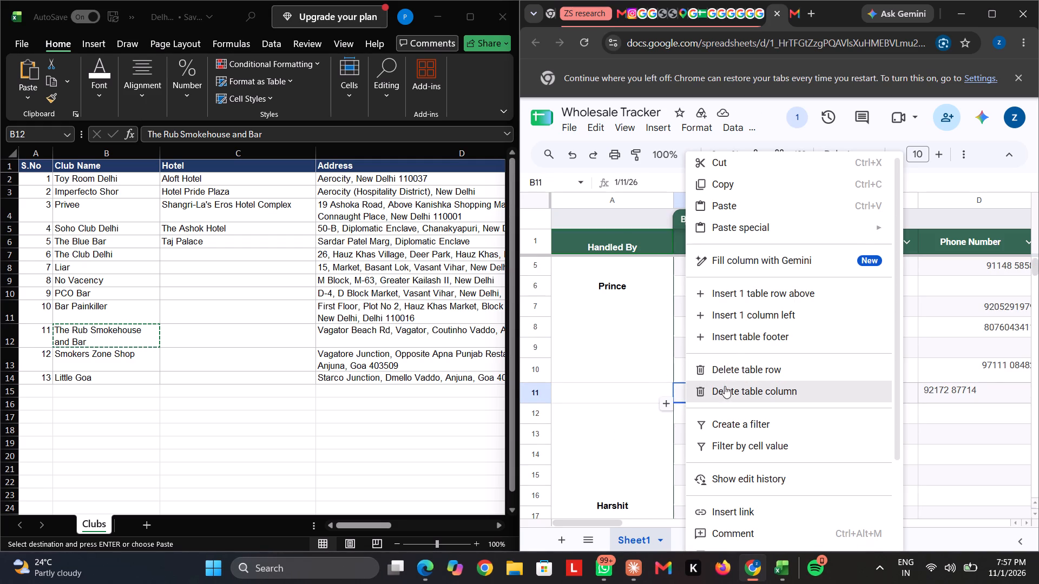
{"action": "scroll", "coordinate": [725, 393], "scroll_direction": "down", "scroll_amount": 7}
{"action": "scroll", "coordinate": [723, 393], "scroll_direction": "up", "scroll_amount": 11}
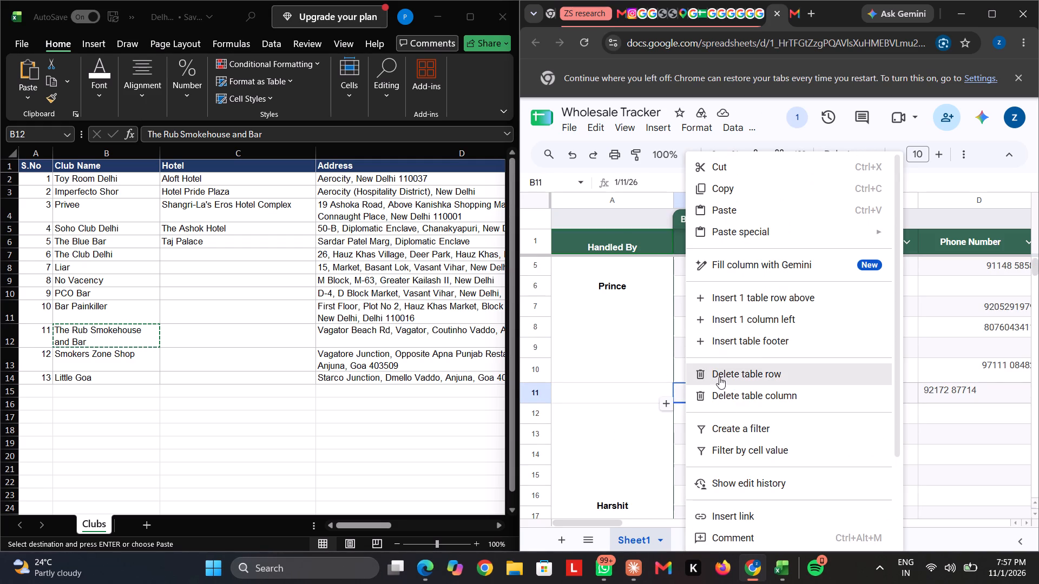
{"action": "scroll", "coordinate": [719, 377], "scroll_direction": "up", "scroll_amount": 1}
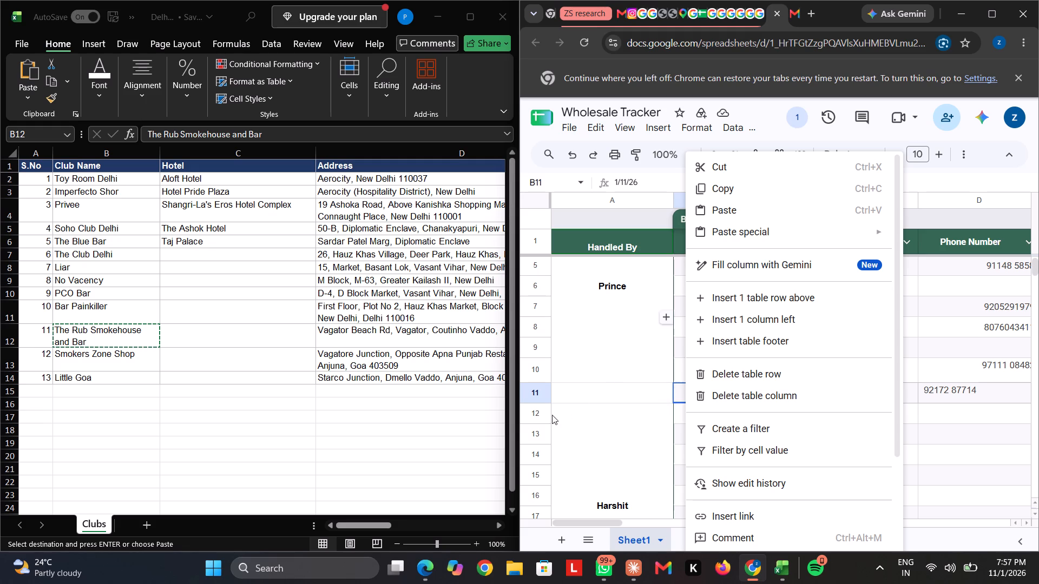
Insert two blank rows below row 12, inside Harshit's Handled By block.
{"action": "left_click", "coordinate": [541, 415]}
{"action": "right_click", "coordinate": [542, 415]}
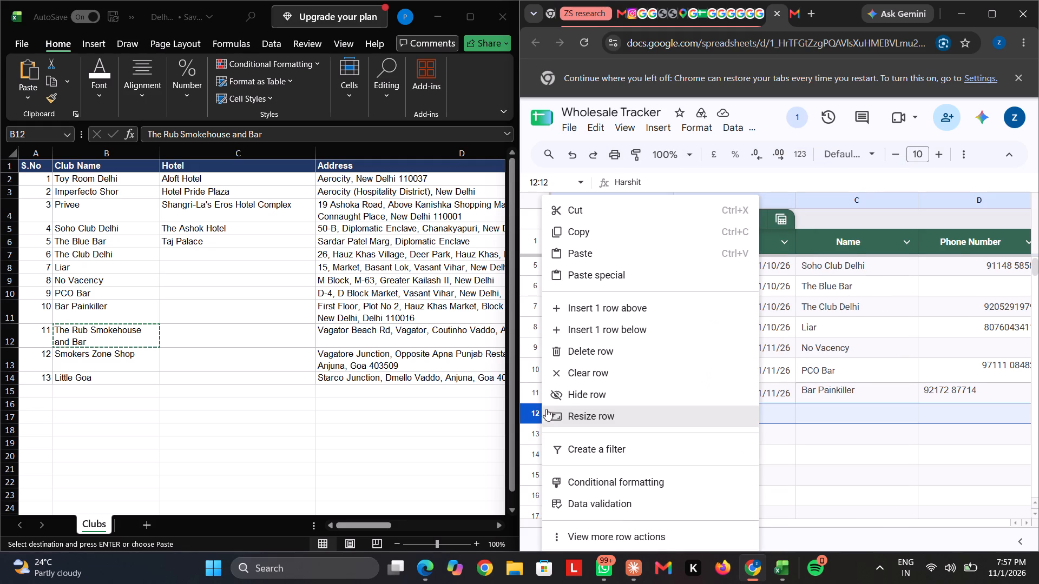
{"action": "left_click", "coordinate": [615, 334]}
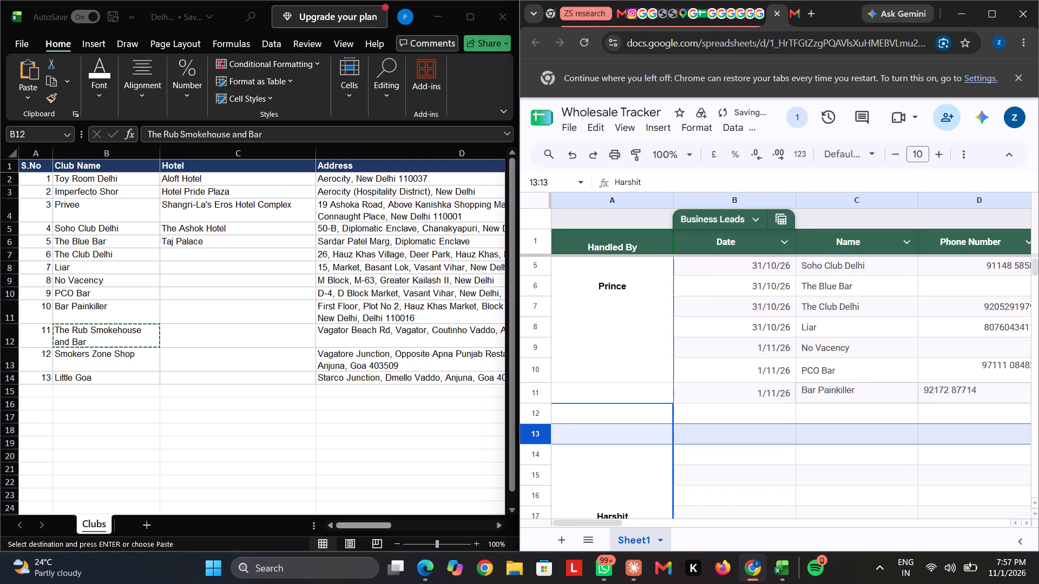
{"action": "right_click", "coordinate": [545, 432]}
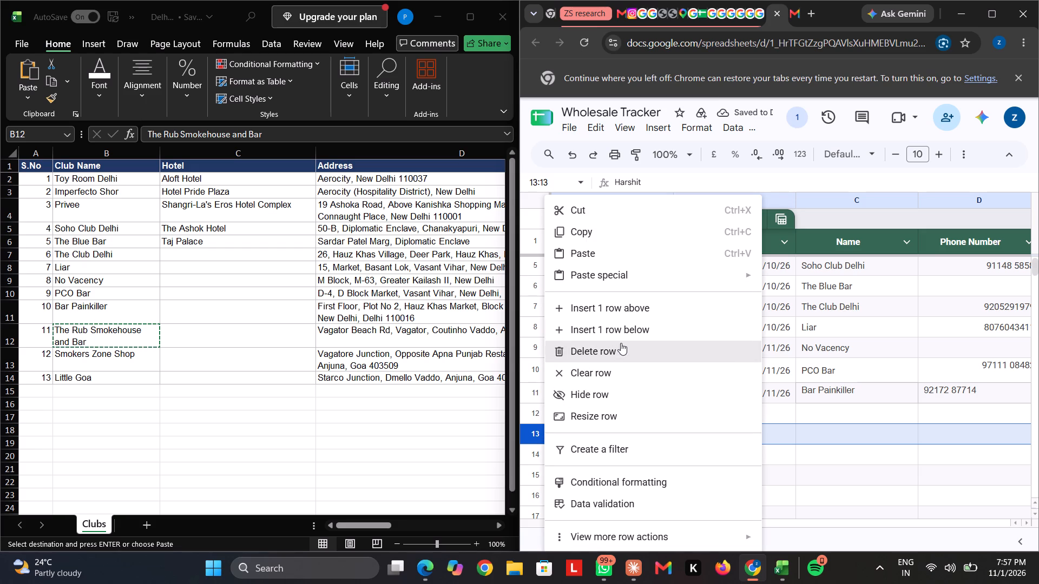
{"action": "left_click", "coordinate": [624, 331]}
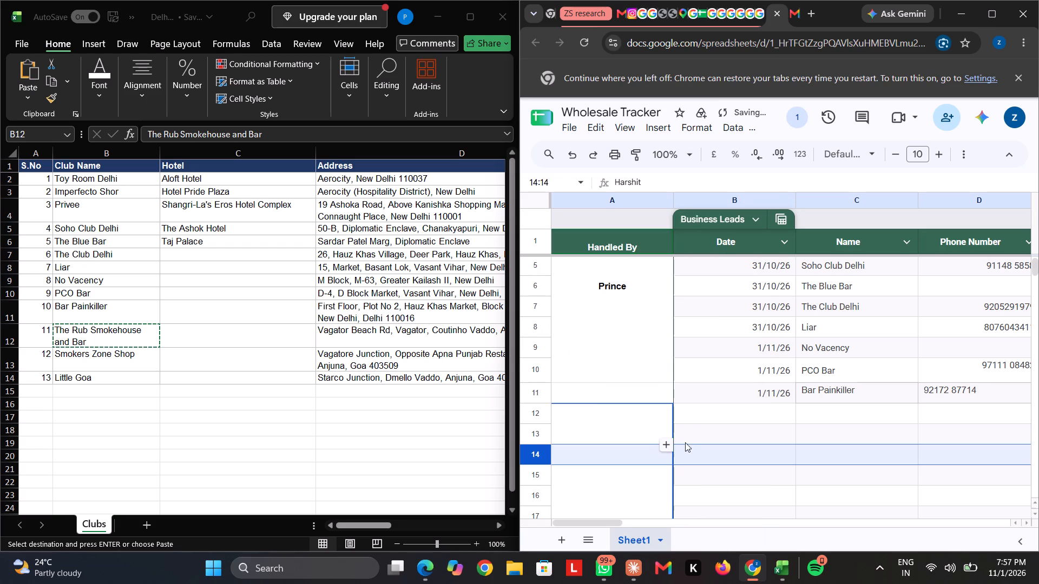
Fill the blank Handled By cell of row 11 down over Harshit's merged block starting at row 12.
{"action": "left_click", "coordinate": [691, 424]}
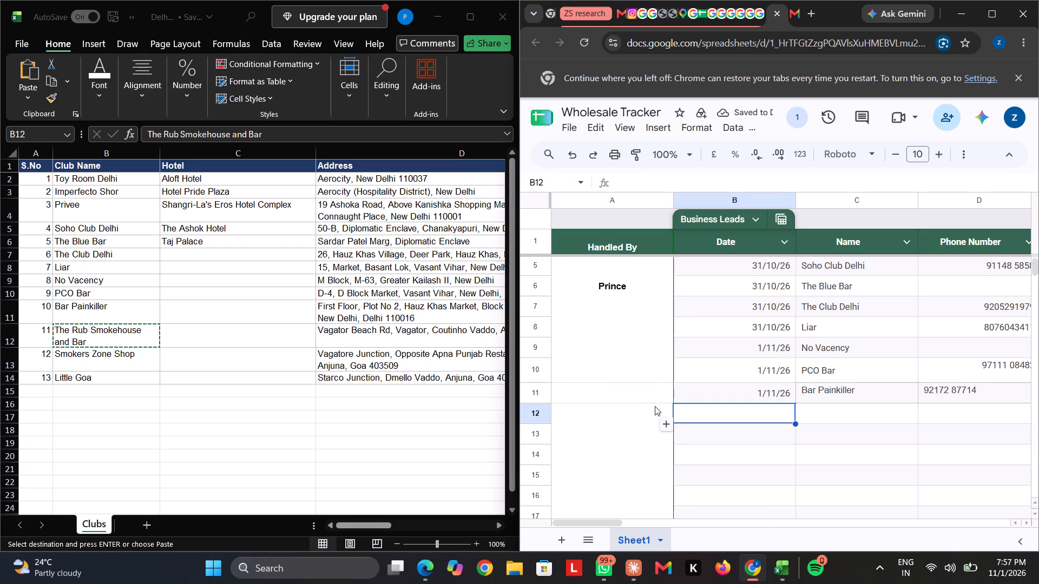
{"action": "scroll", "coordinate": [653, 412], "scroll_direction": "down", "scroll_amount": 2}
{"action": "scroll", "coordinate": [640, 406], "scroll_direction": "up", "scroll_amount": 1}
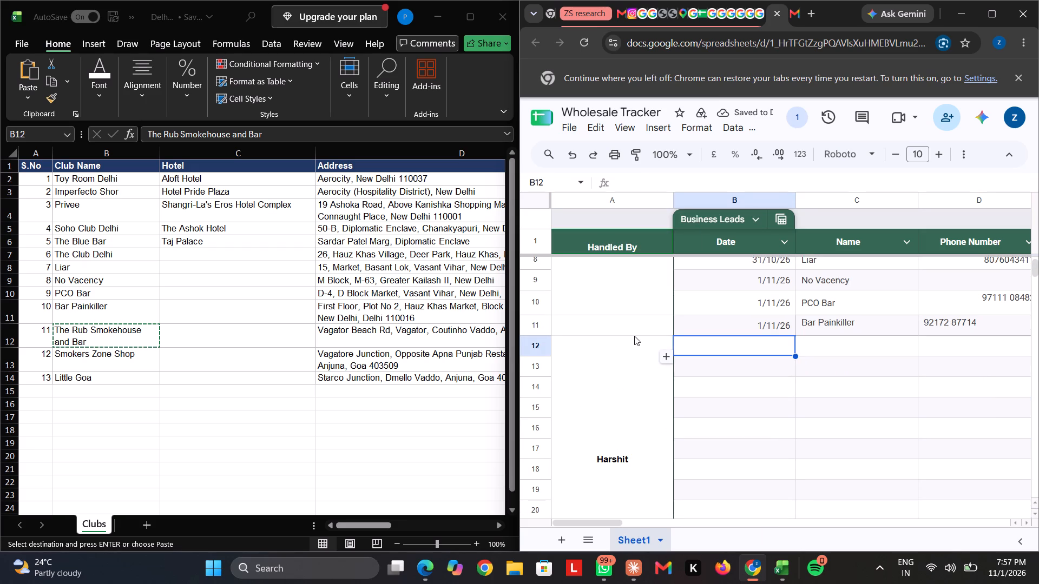
{"action": "left_click", "coordinate": [634, 335]}
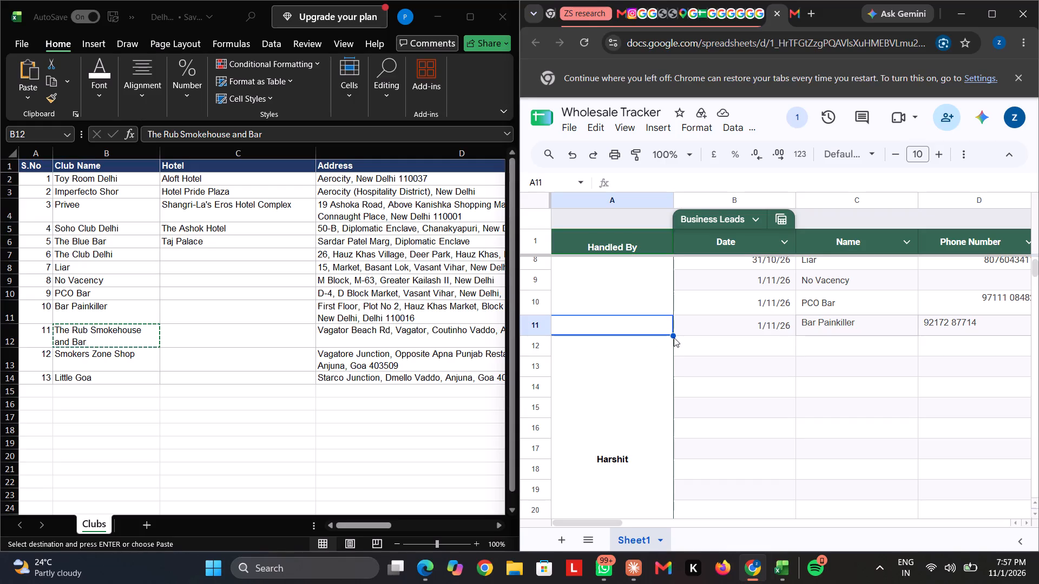
{"action": "left_click", "coordinate": [674, 334]}
{"action": "left_click_drag", "start_coordinate": [674, 334], "coordinate": [676, 382]}
{"action": "left_click", "coordinate": [655, 384]}
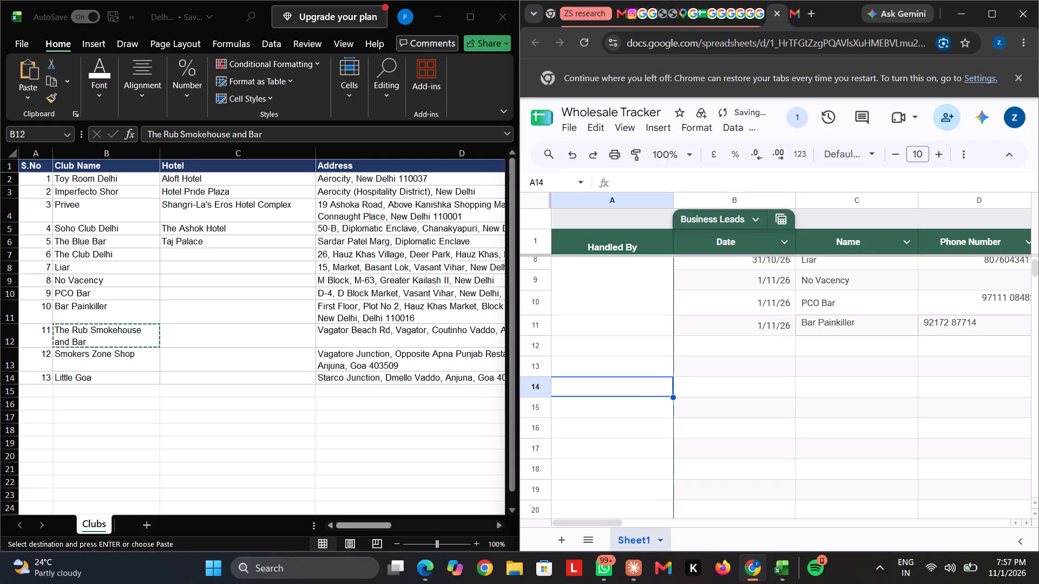
Review the Handled By column from Prince's block down through the rows below row 11.
{"action": "scroll", "coordinate": [611, 398], "scroll_direction": "down", "scroll_amount": 4}
{"action": "scroll", "coordinate": [610, 397], "scroll_direction": "up", "scroll_amount": 8}
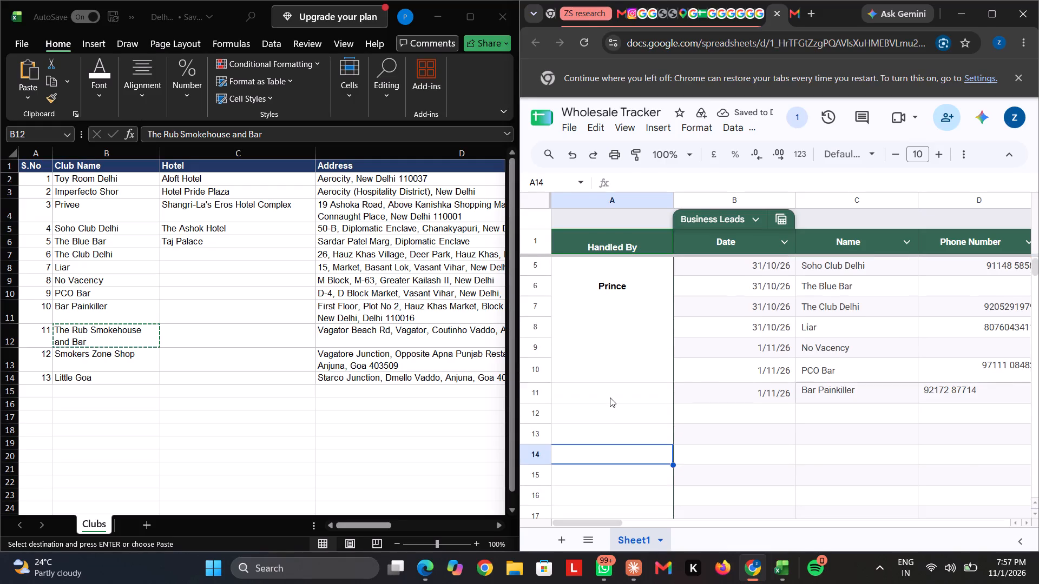
{"action": "scroll", "coordinate": [610, 397], "scroll_direction": "up", "scroll_amount": 2}
{"action": "scroll", "coordinate": [610, 397], "scroll_direction": "down", "scroll_amount": 2}
{"action": "scroll", "coordinate": [610, 397], "scroll_direction": "up", "scroll_amount": 1}
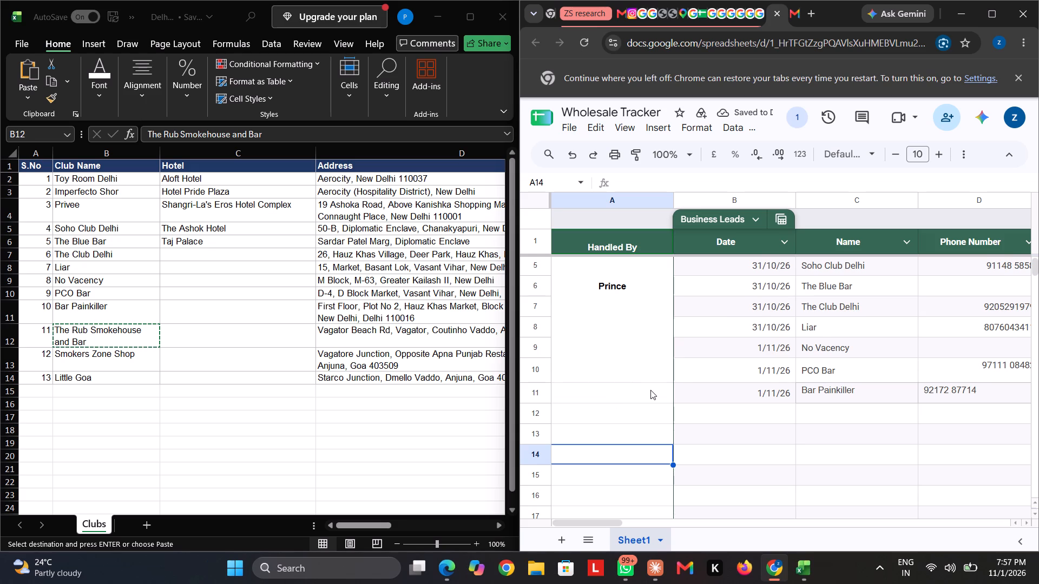
Enter 1/11/26 in the Date cell of row 12 in the Wholesale Tracker.
{"action": "scroll", "coordinate": [650, 390], "scroll_direction": "down", "scroll_amount": 1}
{"action": "left_click", "coordinate": [745, 354]}
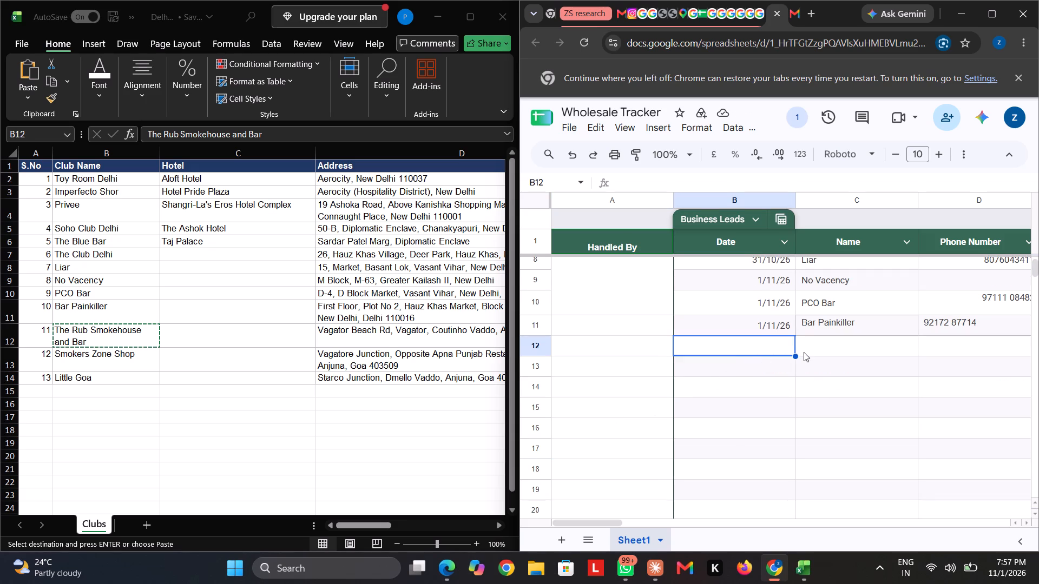
{"action": "type", "text": "1/11"}
{"action": "type", "text": "/26"}
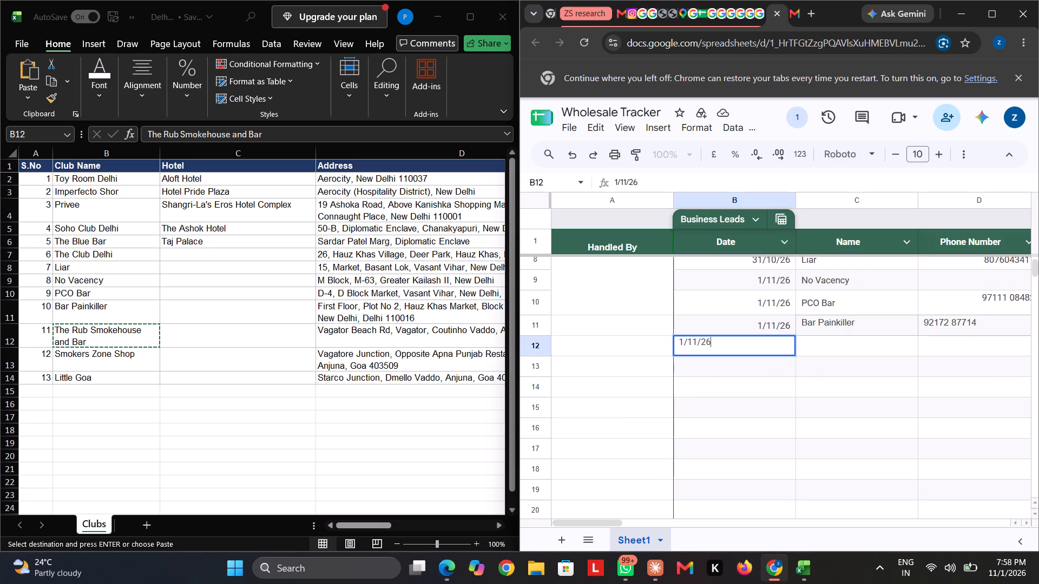
{"action": "key", "text": "Return"}
{"action": "key", "text": "Right"}
{"action": "key", "text": "Up"}
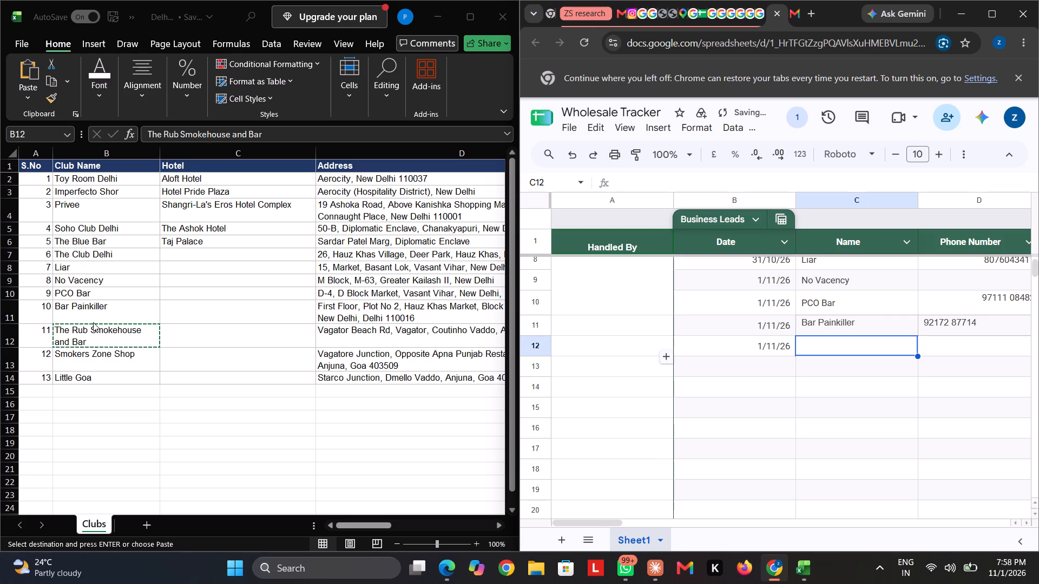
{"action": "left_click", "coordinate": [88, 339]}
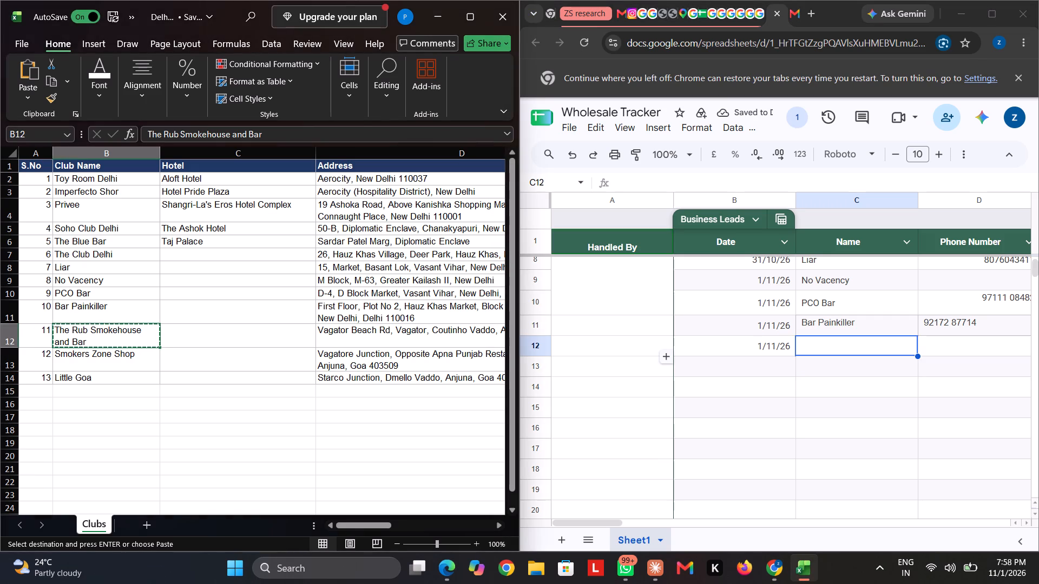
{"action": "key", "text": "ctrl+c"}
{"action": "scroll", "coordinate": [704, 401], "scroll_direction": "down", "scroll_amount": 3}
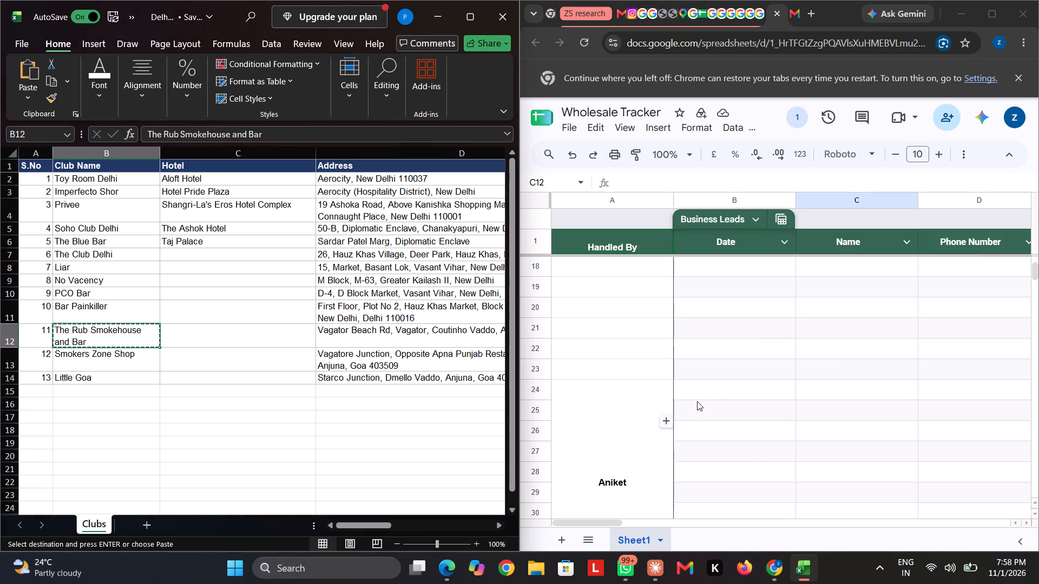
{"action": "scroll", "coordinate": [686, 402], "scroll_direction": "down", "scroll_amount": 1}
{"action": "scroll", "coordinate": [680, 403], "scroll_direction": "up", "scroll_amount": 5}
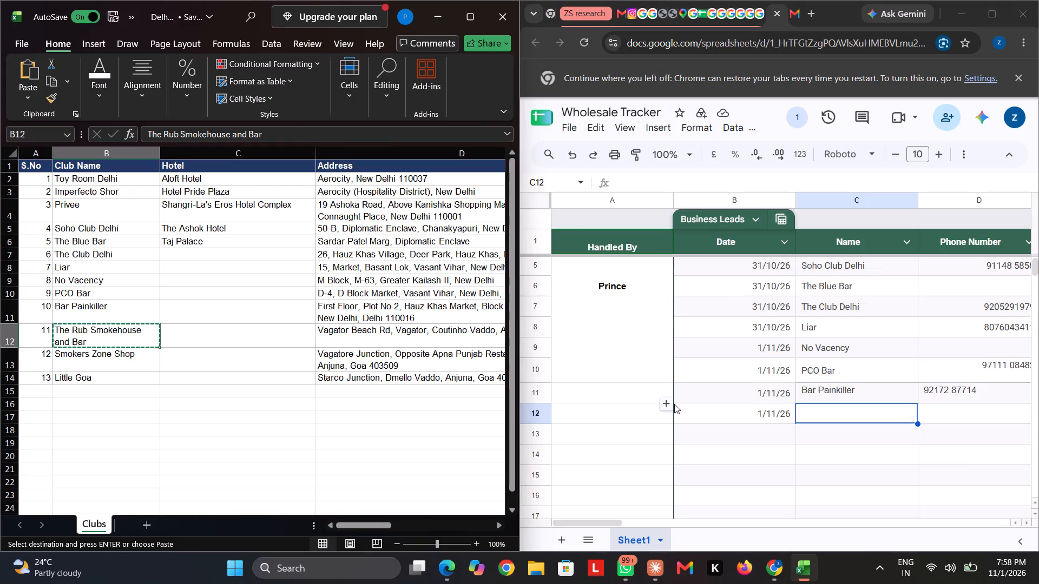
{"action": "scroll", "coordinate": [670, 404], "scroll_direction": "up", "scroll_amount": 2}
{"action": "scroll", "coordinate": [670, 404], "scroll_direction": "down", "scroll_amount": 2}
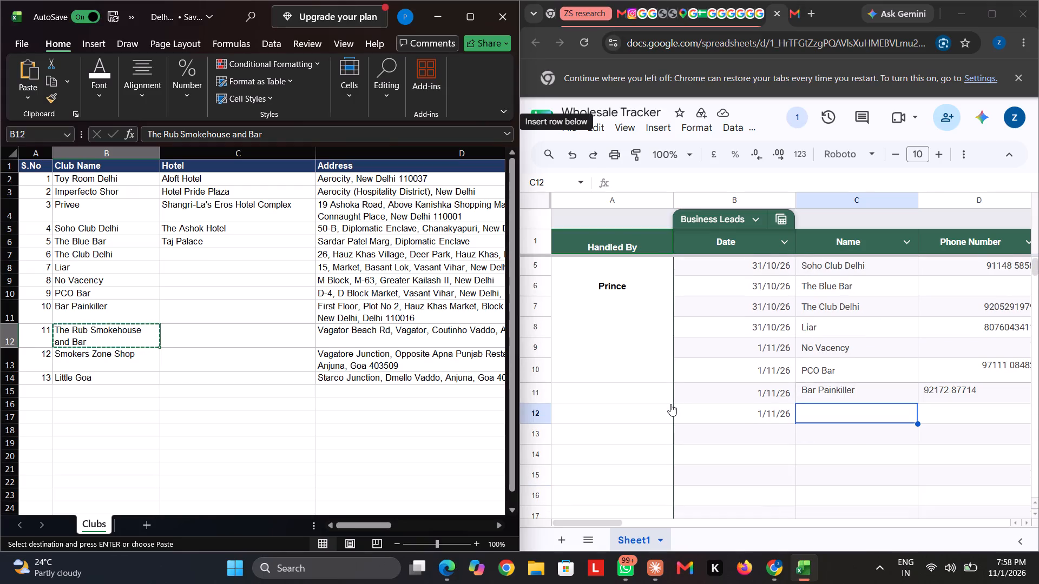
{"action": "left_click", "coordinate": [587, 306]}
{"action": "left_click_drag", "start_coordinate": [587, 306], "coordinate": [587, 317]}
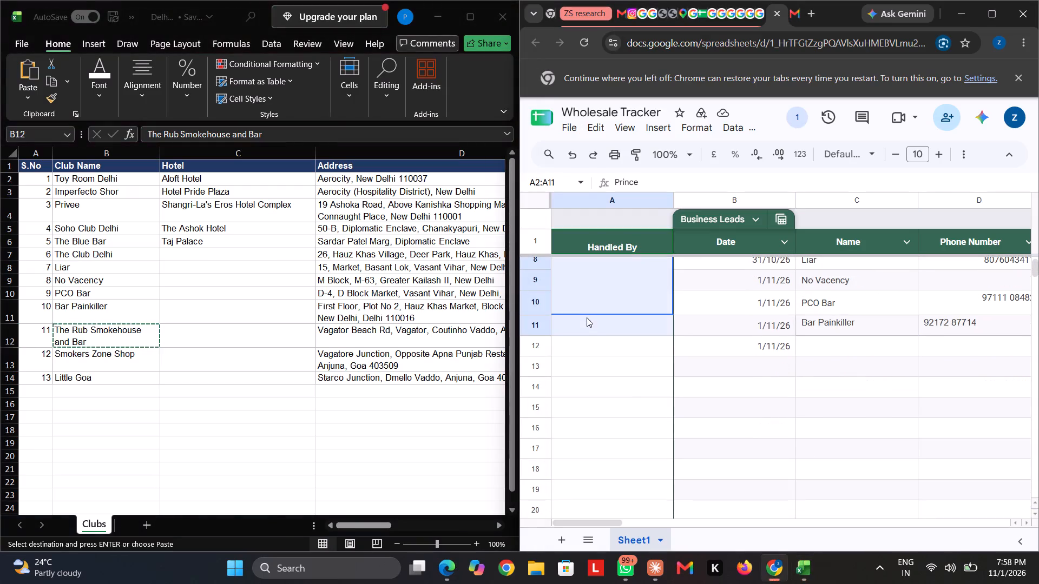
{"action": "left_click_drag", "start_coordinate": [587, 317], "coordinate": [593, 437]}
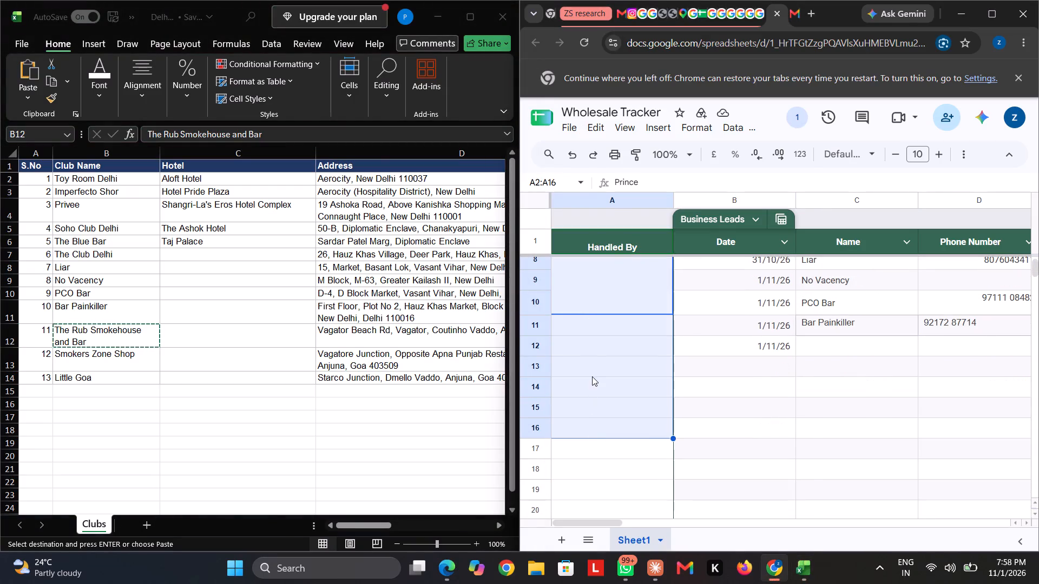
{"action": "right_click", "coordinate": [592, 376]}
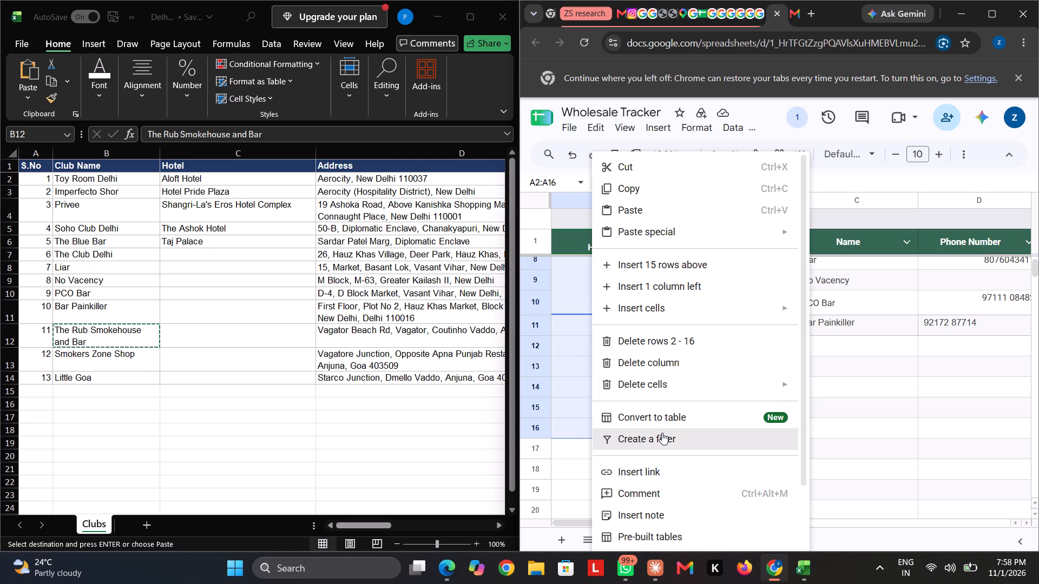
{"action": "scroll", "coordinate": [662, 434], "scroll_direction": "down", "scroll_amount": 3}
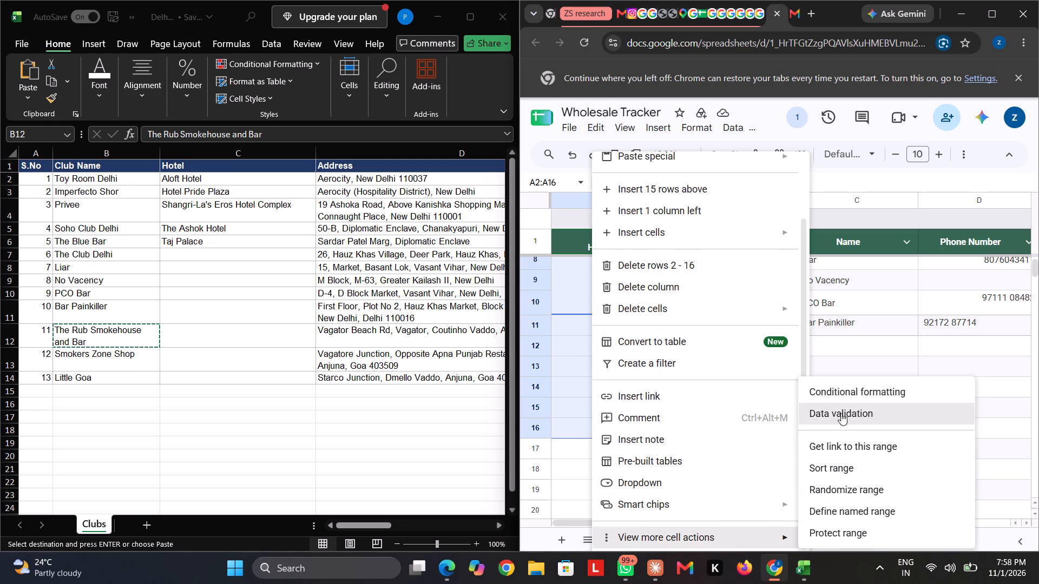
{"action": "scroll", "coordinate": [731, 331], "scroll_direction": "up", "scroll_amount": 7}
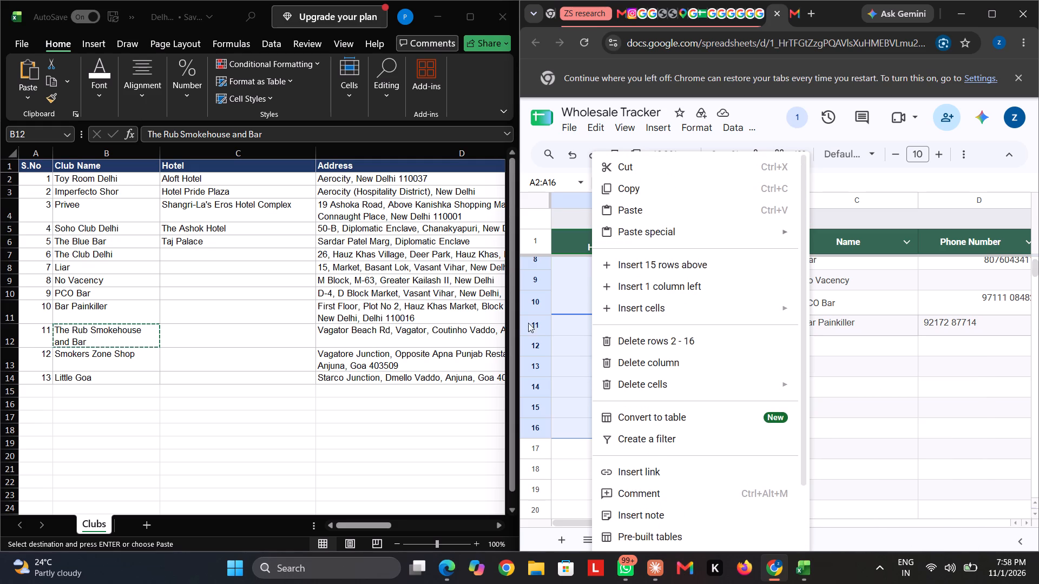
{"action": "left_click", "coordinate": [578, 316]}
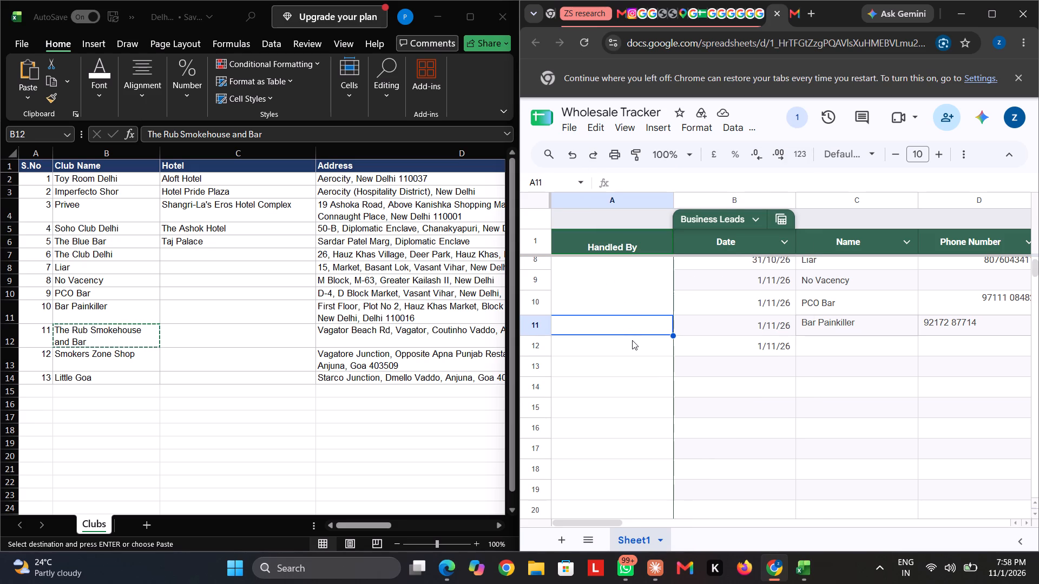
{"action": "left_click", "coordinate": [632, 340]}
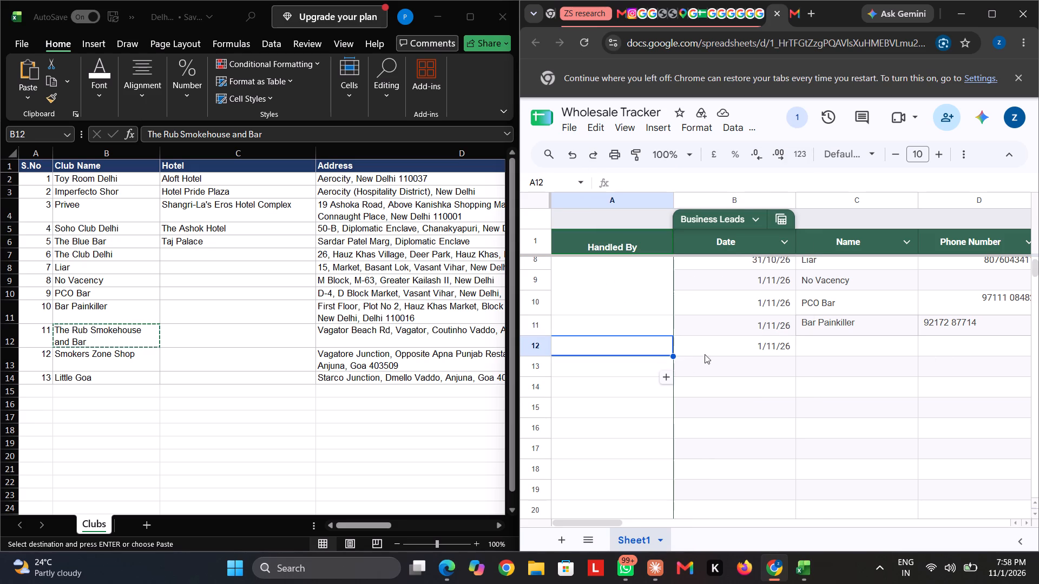
Copy the club name The Rub Smokehouse and Bar from the Excel clubs workbook into the Name cell of tracker row 12.
{"action": "left_click", "coordinate": [829, 340]}
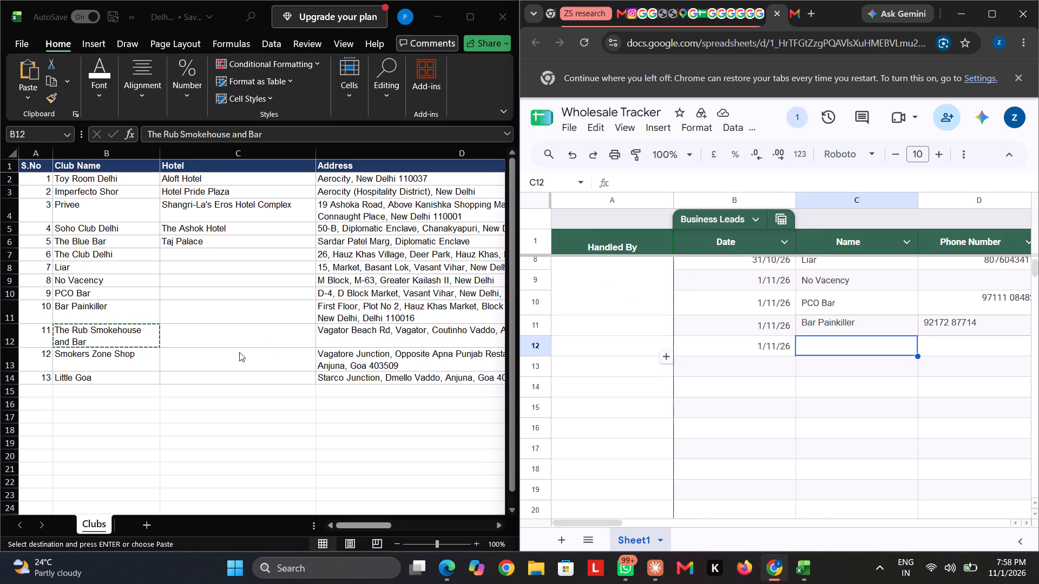
{"action": "left_click", "coordinate": [153, 334]}
{"action": "key", "text": "ctrl+c"}
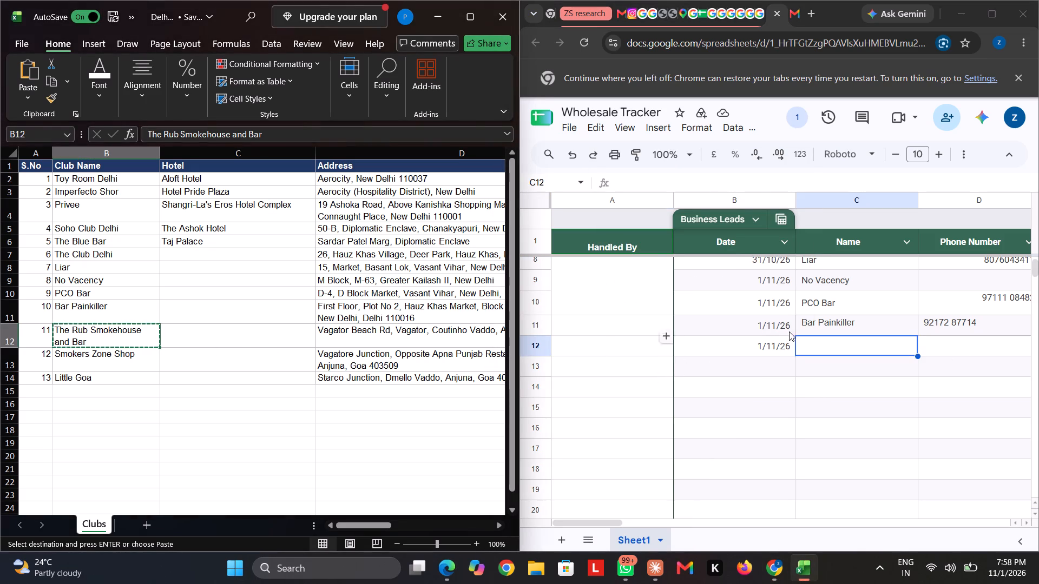
{"action": "left_click", "coordinate": [879, 345]}
{"action": "key", "text": "ctrl+v"}
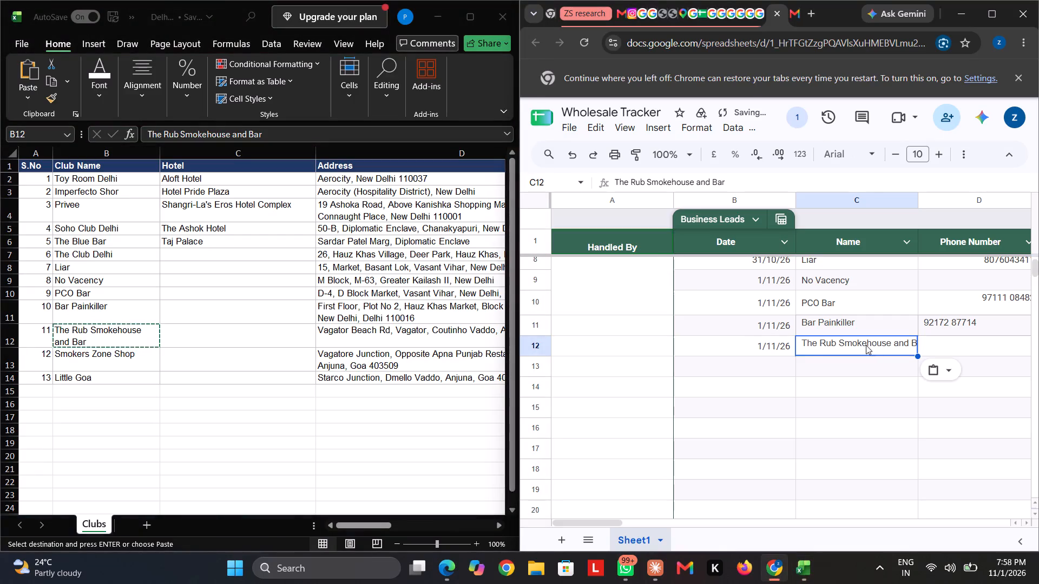
{"action": "key", "text": "Right"}
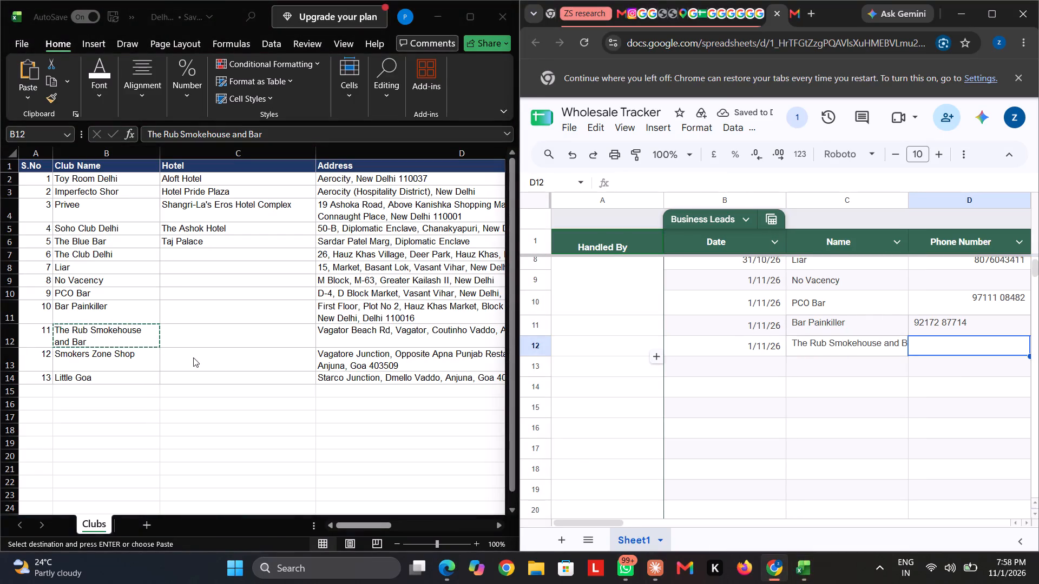
{"action": "left_click", "coordinate": [348, 336]}
{"action": "double_click", "coordinate": [348, 336]}
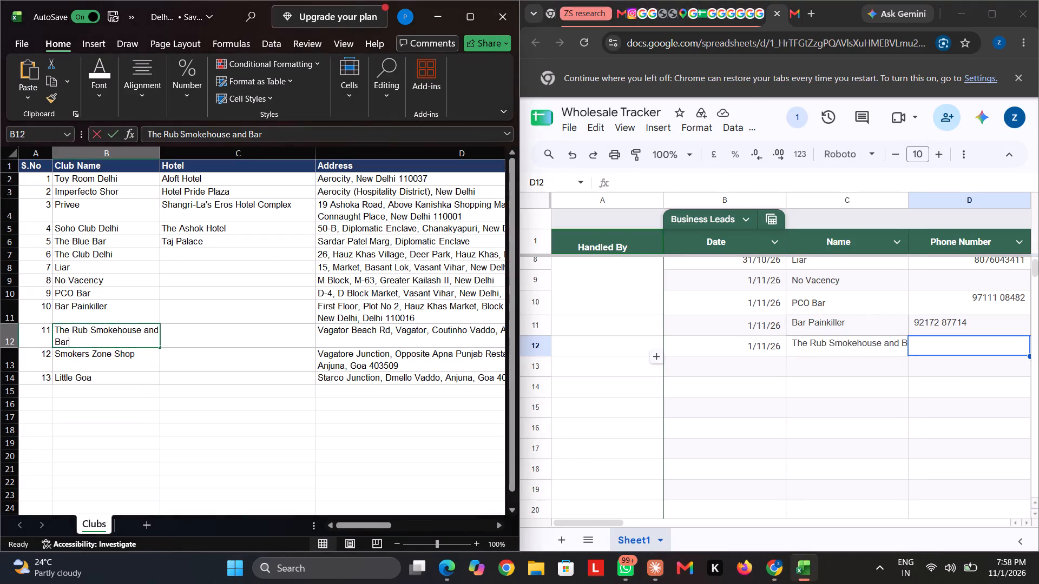
{"action": "key", "text": "Right"}
{"action": "key", "text": "Right"}
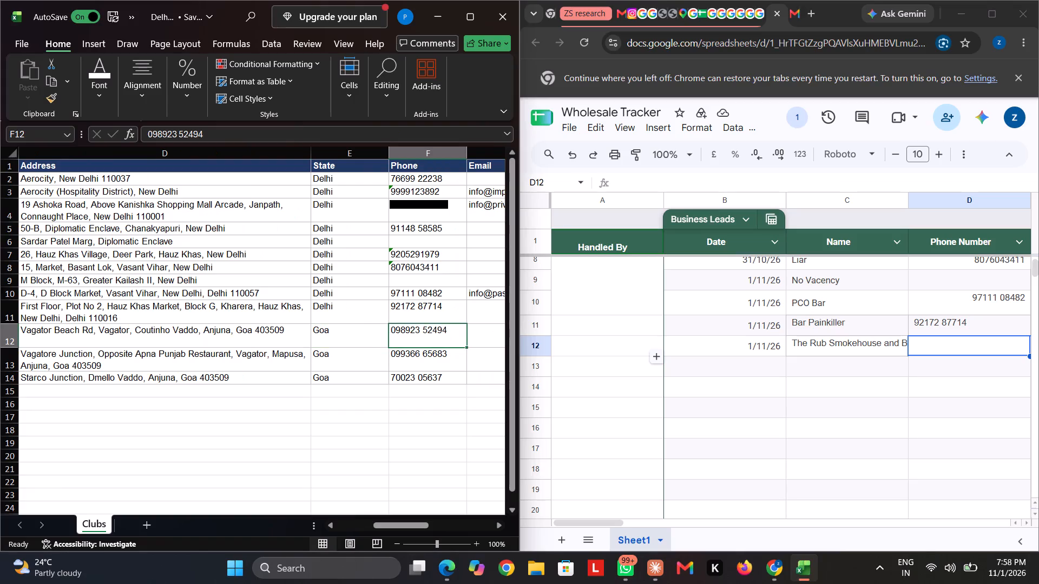
{"action": "key", "text": "ctrl+c"}
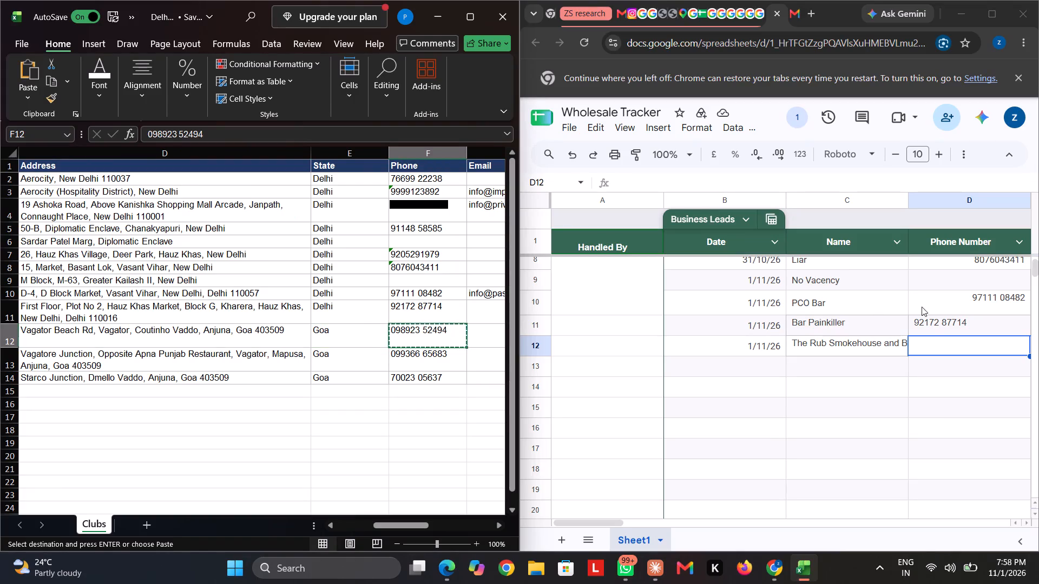
{"action": "double_click", "coordinate": [941, 340]}
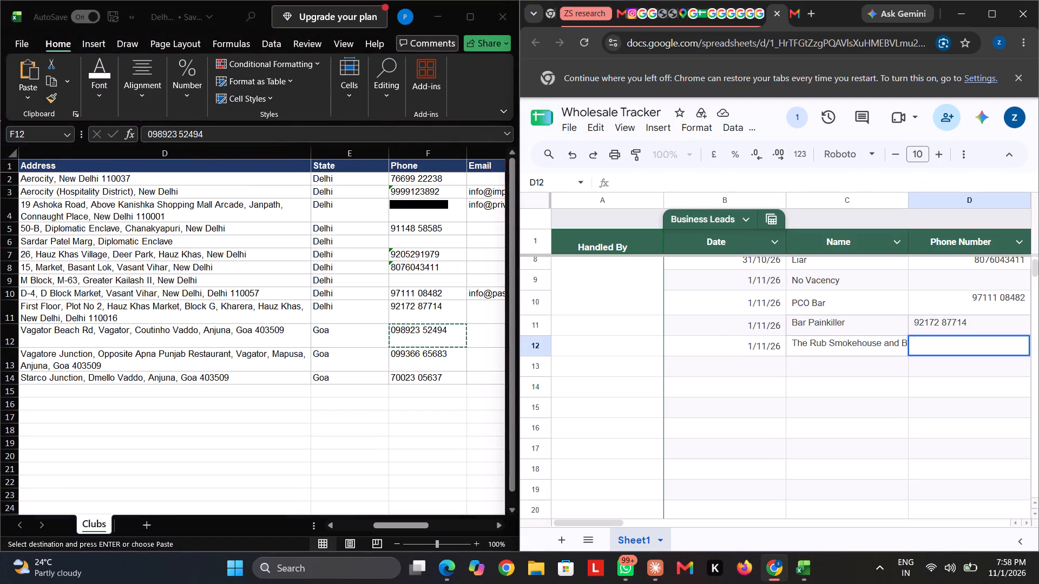
{"action": "key", "text": "ctrl+v"}
{"action": "key", "text": "Right"}
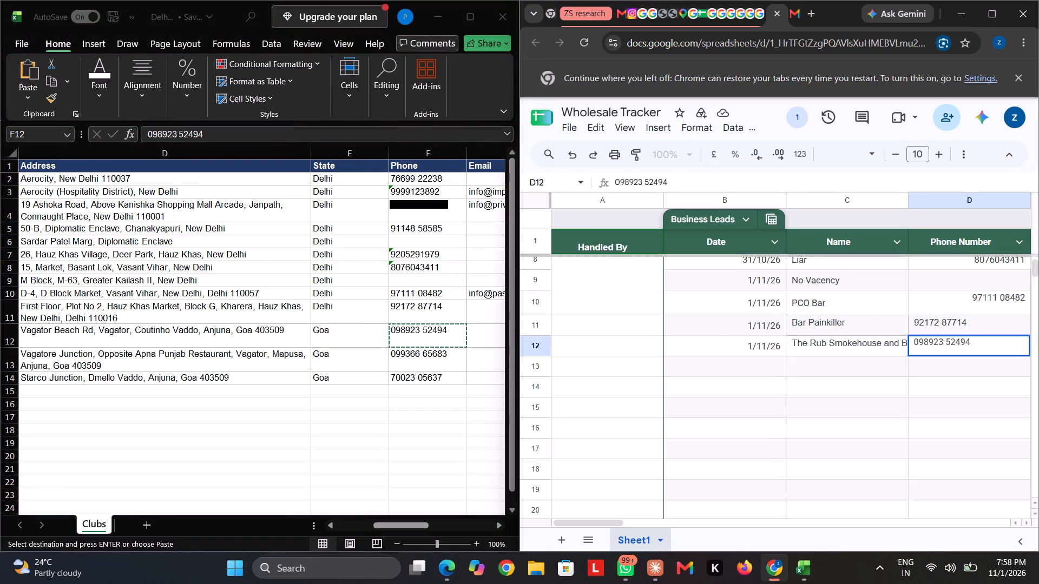
{"action": "scroll", "coordinate": [960, 343], "scroll_direction": "up", "scroll_amount": 1}
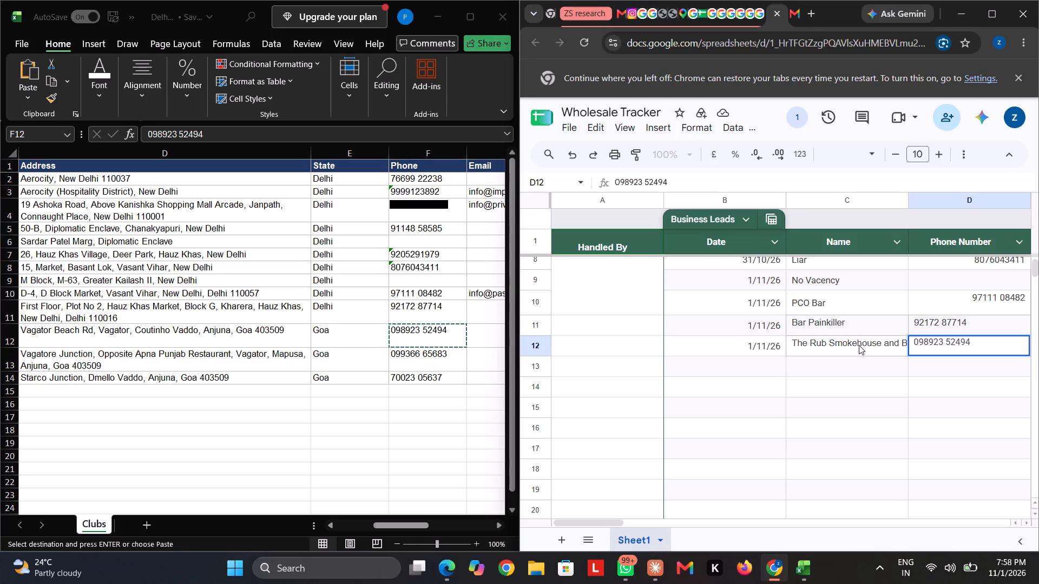
{"action": "left_click", "coordinate": [859, 345]}
Copy The Rub Smokehouse and Bar's address from the Excel workbook into the Address cell of tracker row 12.
{"action": "left_click", "coordinate": [983, 339]}
{"action": "key", "text": "Right"}
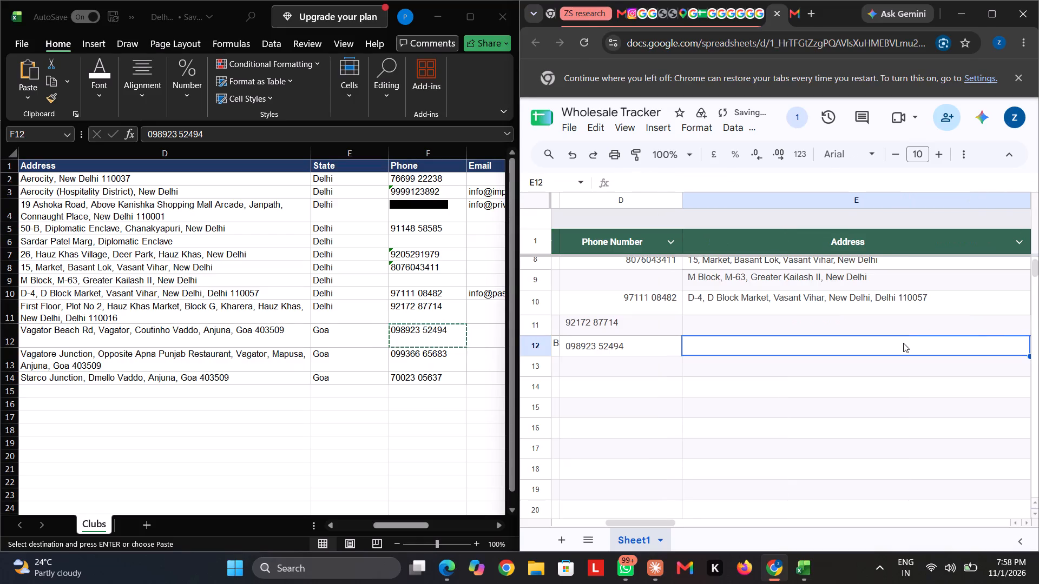
{"action": "left_click", "coordinate": [232, 333]}
{"action": "left_click", "coordinate": [232, 334]}
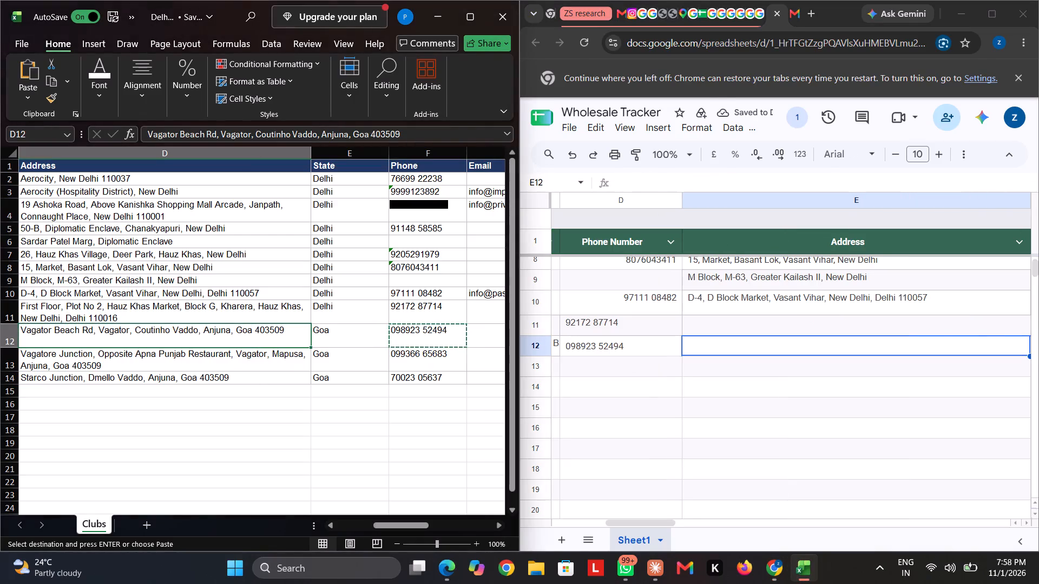
{"action": "key", "text": "ctrl+c"}
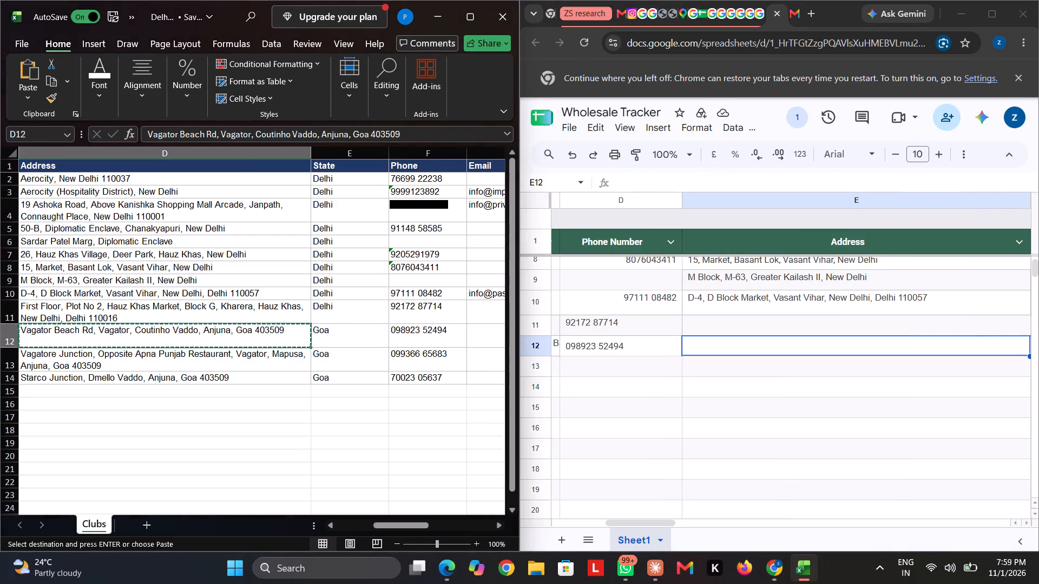
{"action": "left_click", "coordinate": [774, 348]}
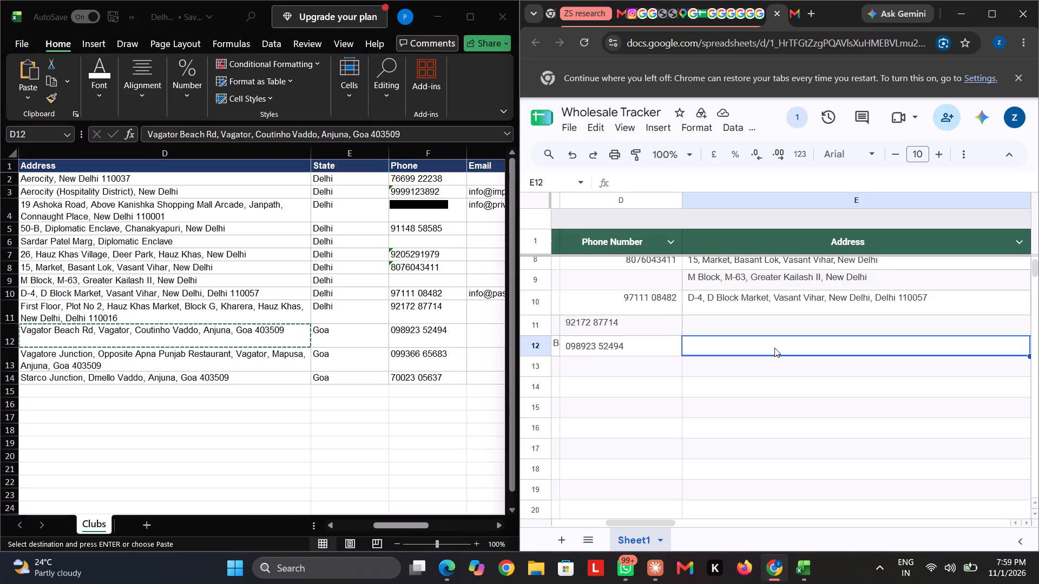
{"action": "key", "text": "ctrl+v"}
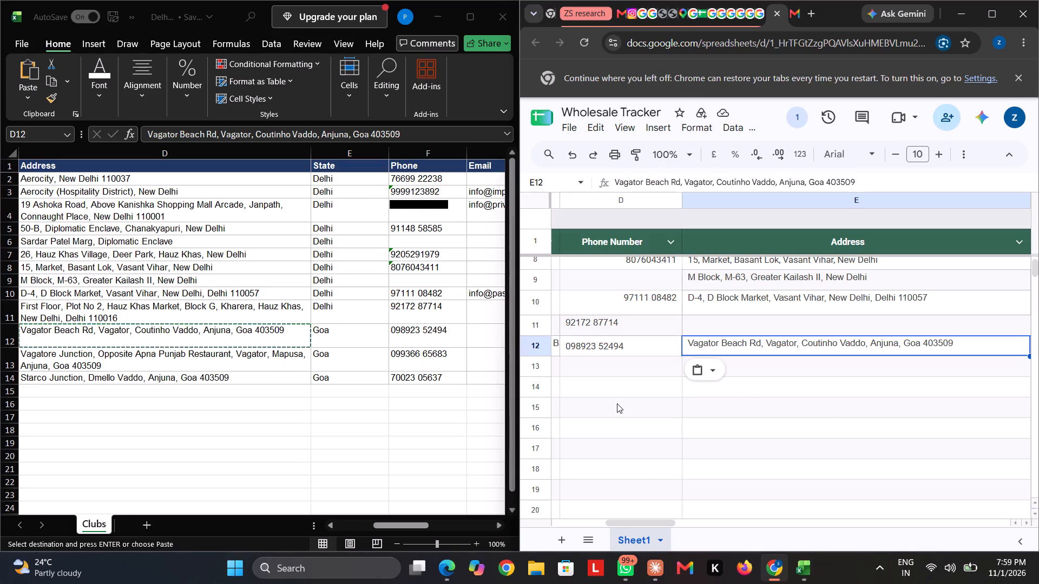
Enter Goa in the State cell of row 12 in the Wholesale Tracker.
{"action": "key", "text": "Right"}
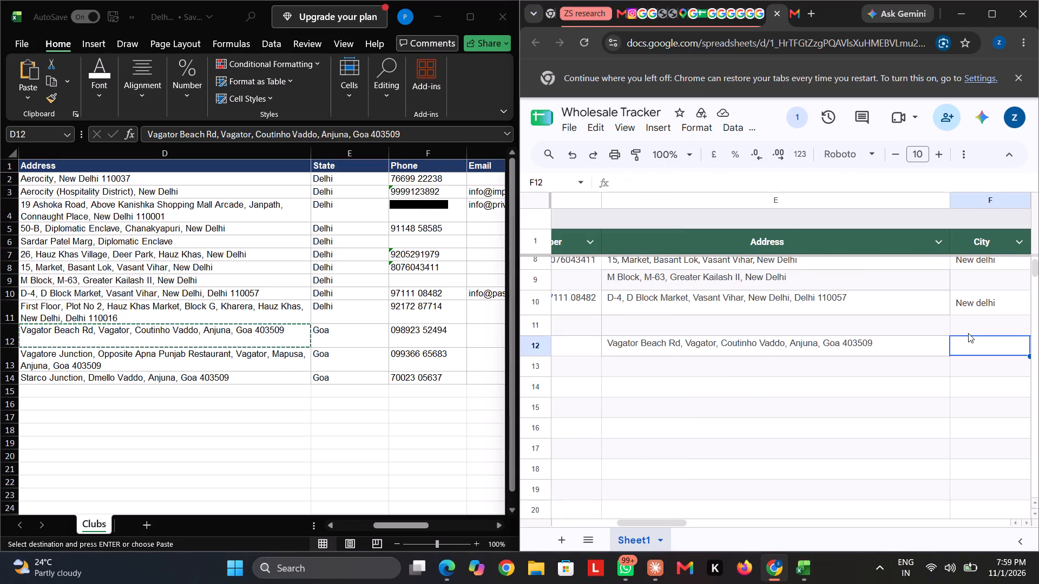
{"action": "key", "text": "Right"}
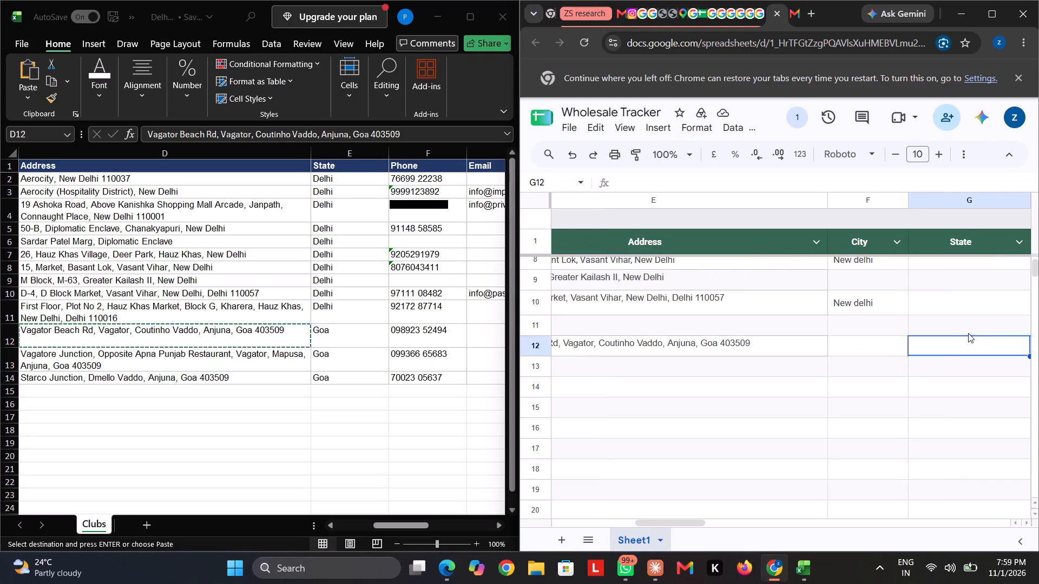
{"action": "key", "text": "Left"}
{"action": "key", "text": "Right"}
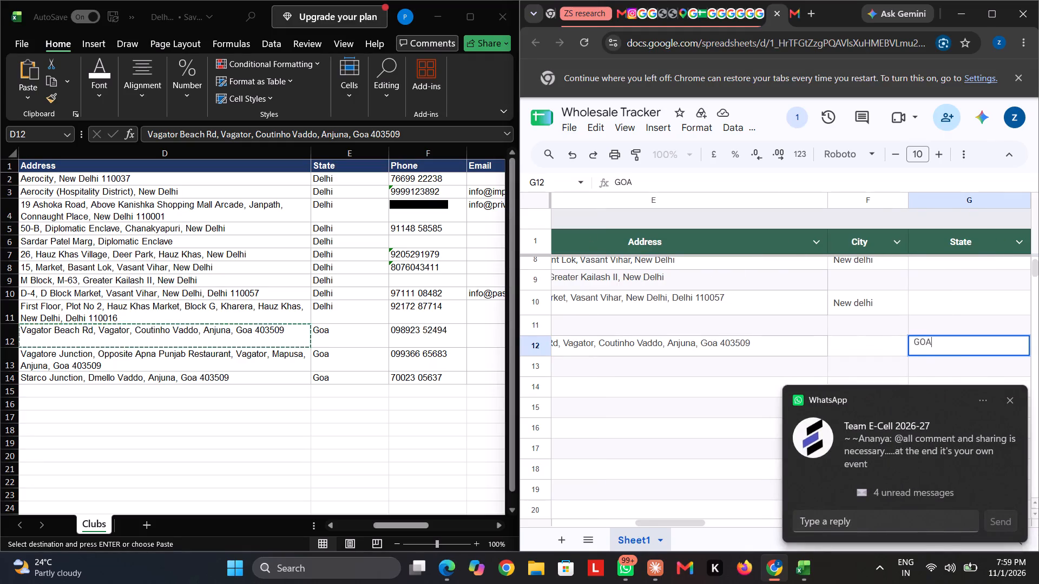
{"action": "key", "text": "BackSpace"}
{"action": "key", "text": "BackSpace"}
{"action": "type", "text": "oa"}
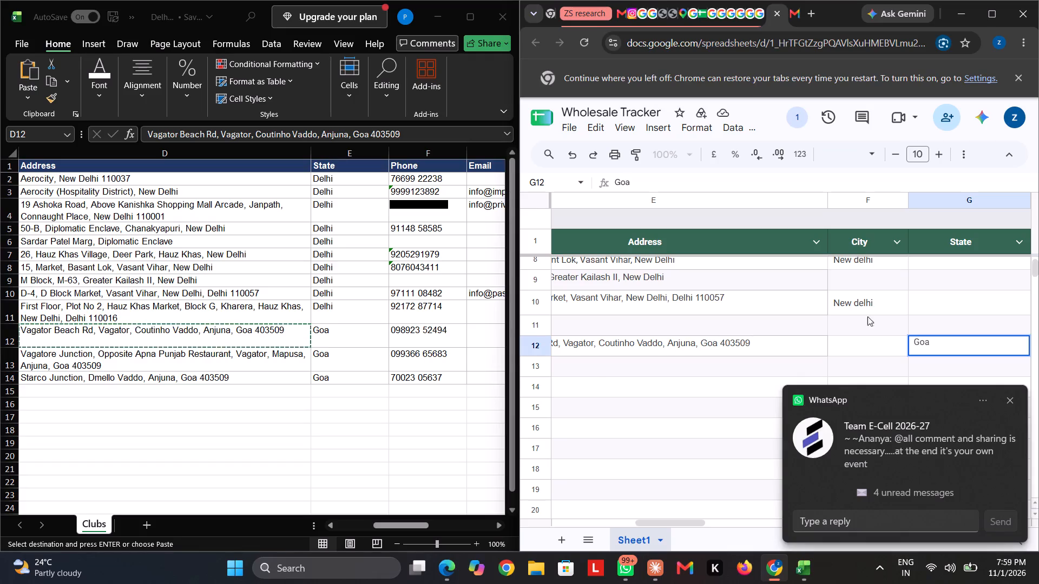
{"action": "left_click", "coordinate": [267, 332]}
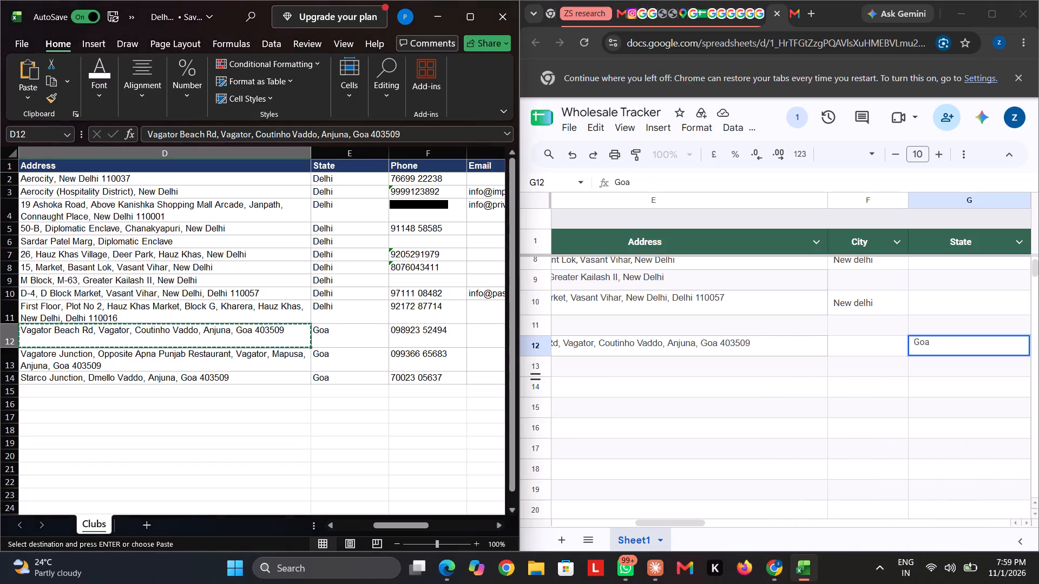
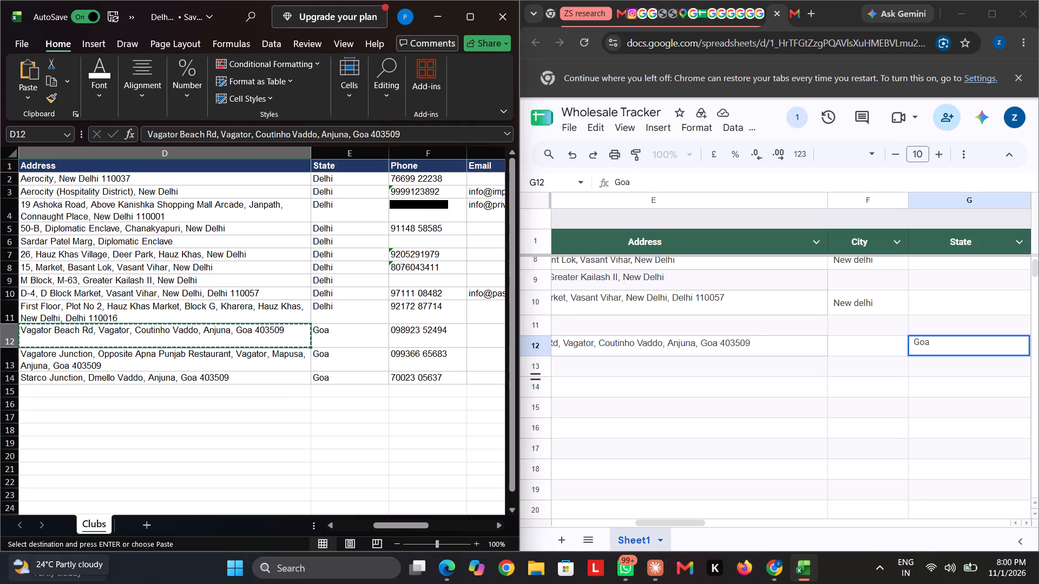
Commit the row 12 State entry and enter the date 1/11/26 in the Date cell of tracker row 13.
{"action": "key", "text": "Right"}
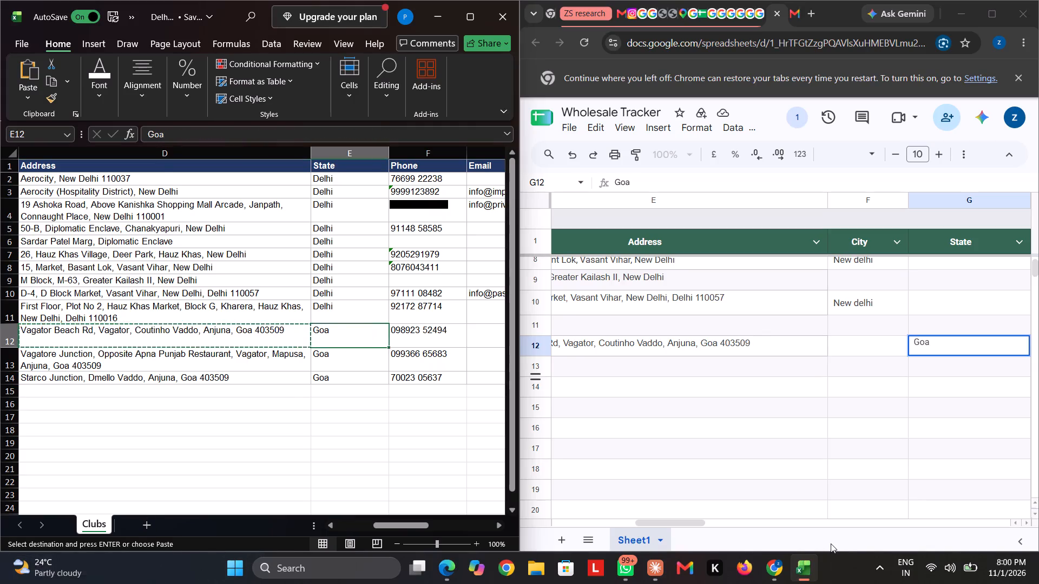
{"action": "left_click", "coordinate": [950, 357]}
{"action": "key", "text": "Right"}
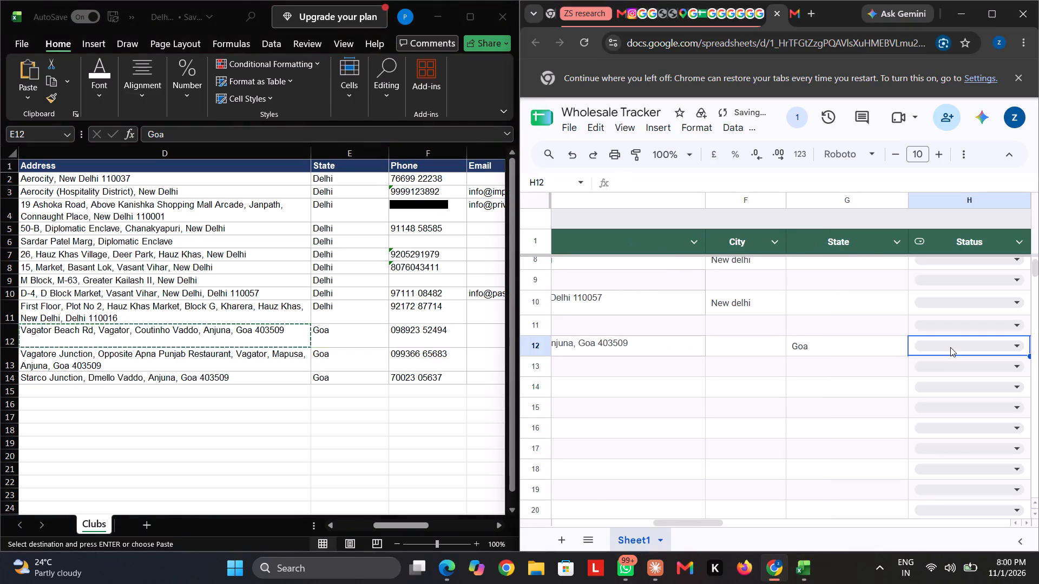
{"action": "key", "text": "Left"}
{"action": "key", "text": "Left"}
{"action": "key", "text": "Left"}
{"action": "key", "text": "Left"}
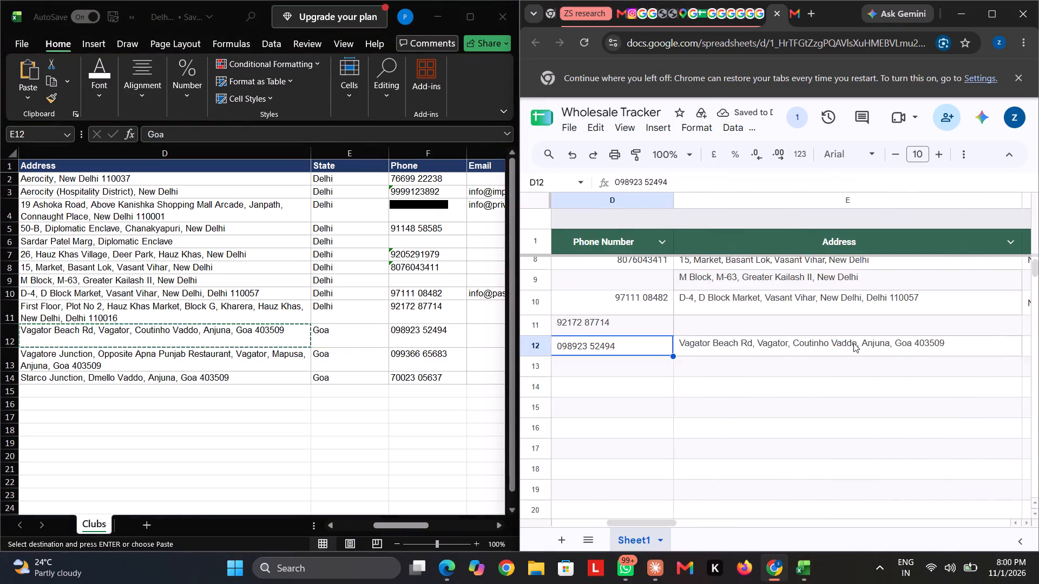
{"action": "key", "text": "Left"}
{"action": "key", "text": "Left"}
{"action": "key", "text": "Left"}
{"action": "left_click", "coordinate": [721, 369]}
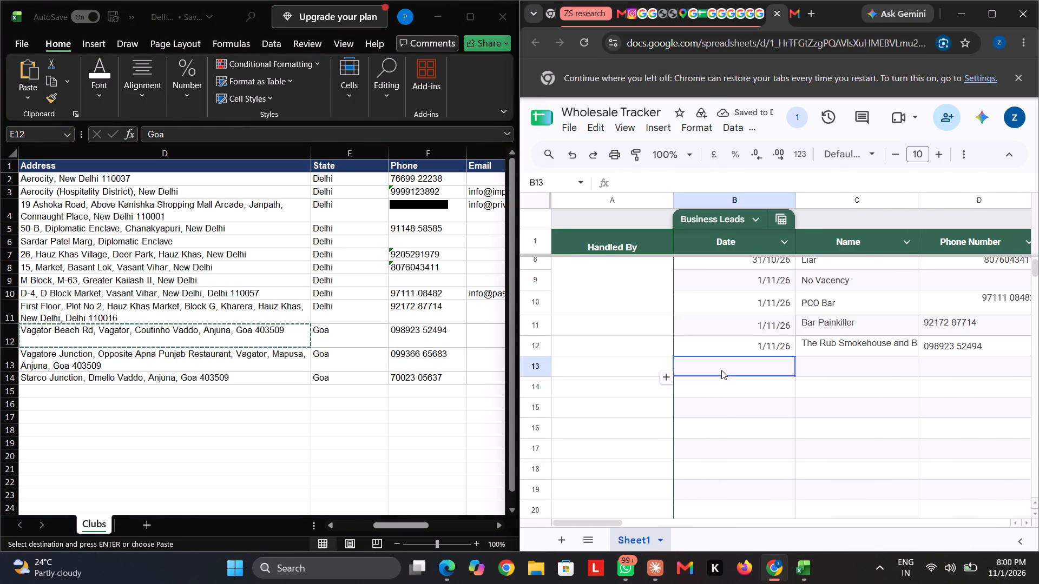
{"action": "type", "text": "1/1"}
{"action": "type", "text": "1/"}
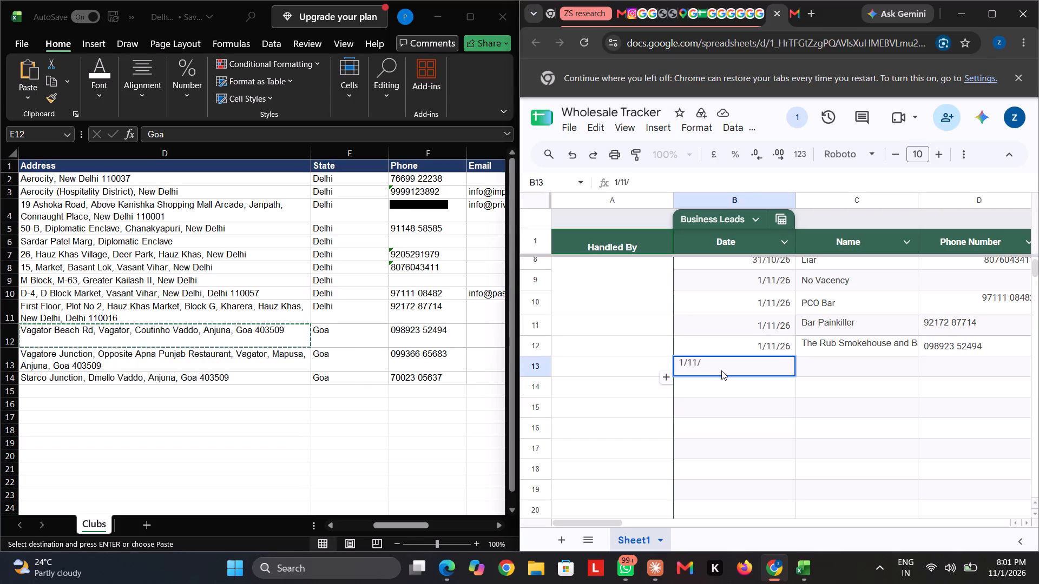
{"action": "type", "text": "26"}
{"action": "key", "text": "Return"}
Copy the club name Smokers Zone Shop from the Excel clubs workbook into the Name cell of tracker row 13.
{"action": "key", "text": "Right"}
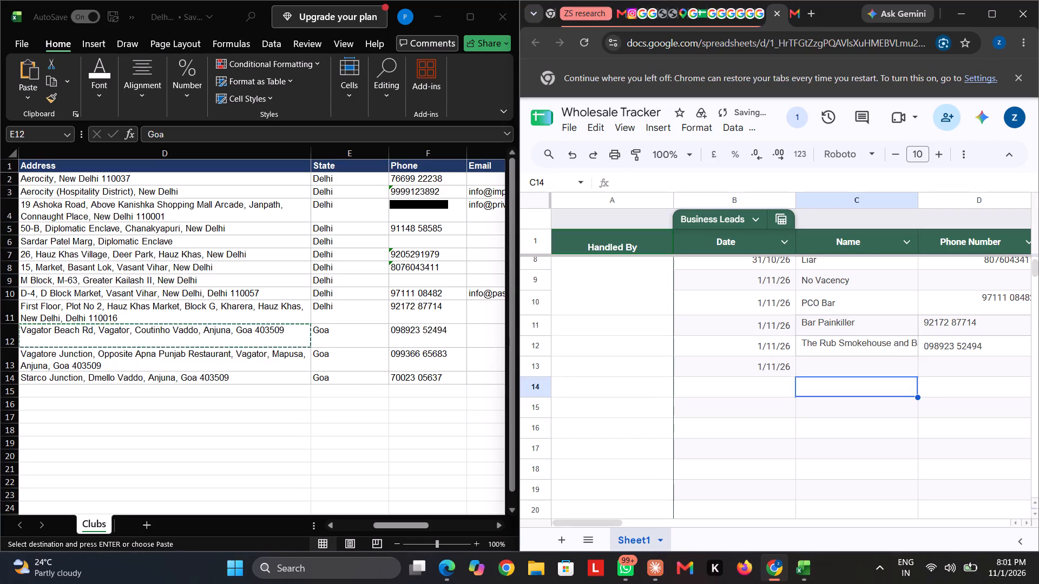
{"action": "key", "text": "Up"}
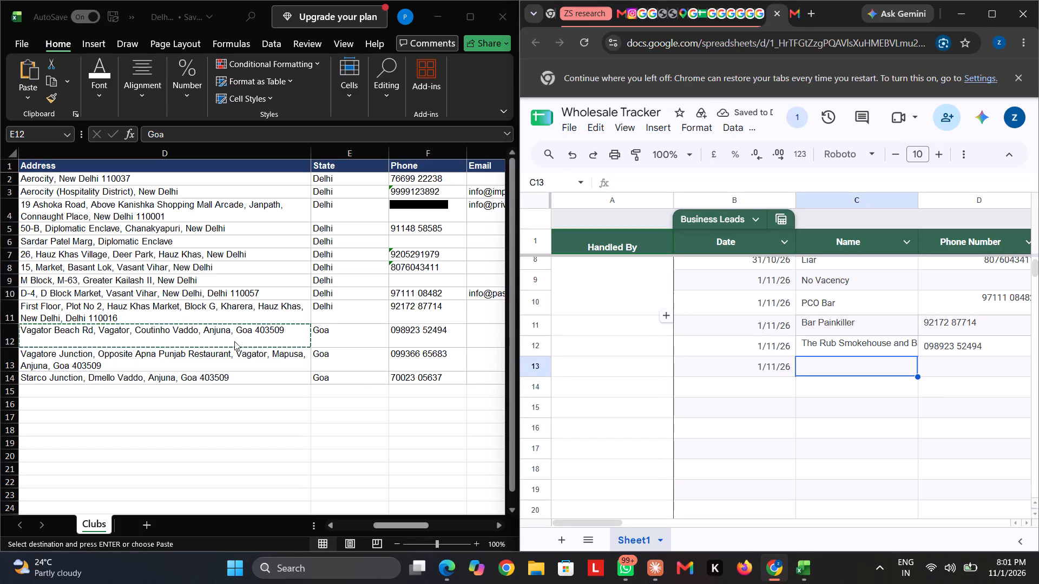
{"action": "left_click", "coordinate": [172, 360]}
{"action": "left_click", "coordinate": [172, 360]}
{"action": "left_click", "coordinate": [172, 360]}
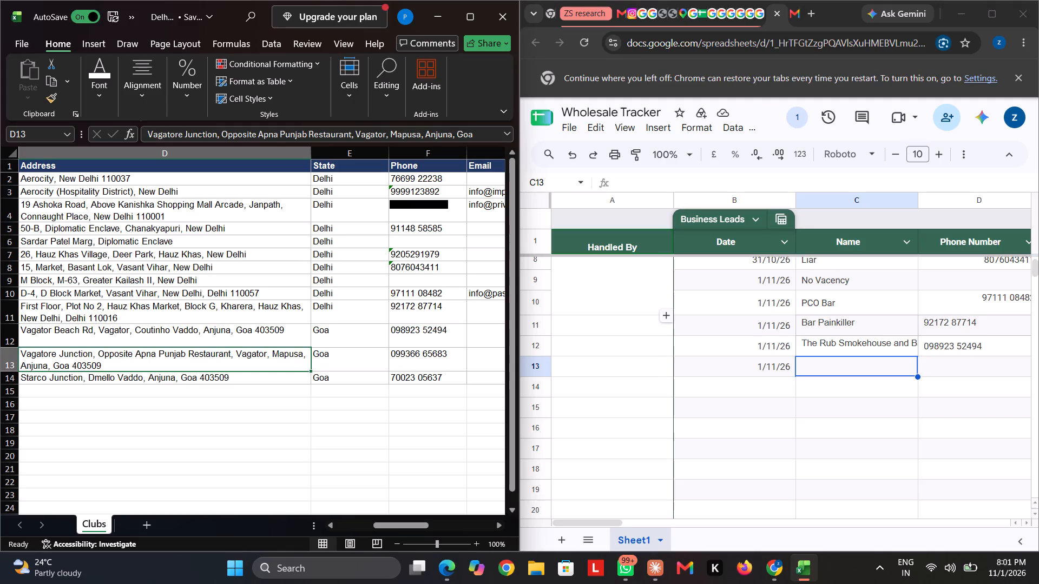
{"action": "key", "text": "Left"}
{"action": "key", "text": "Left"}
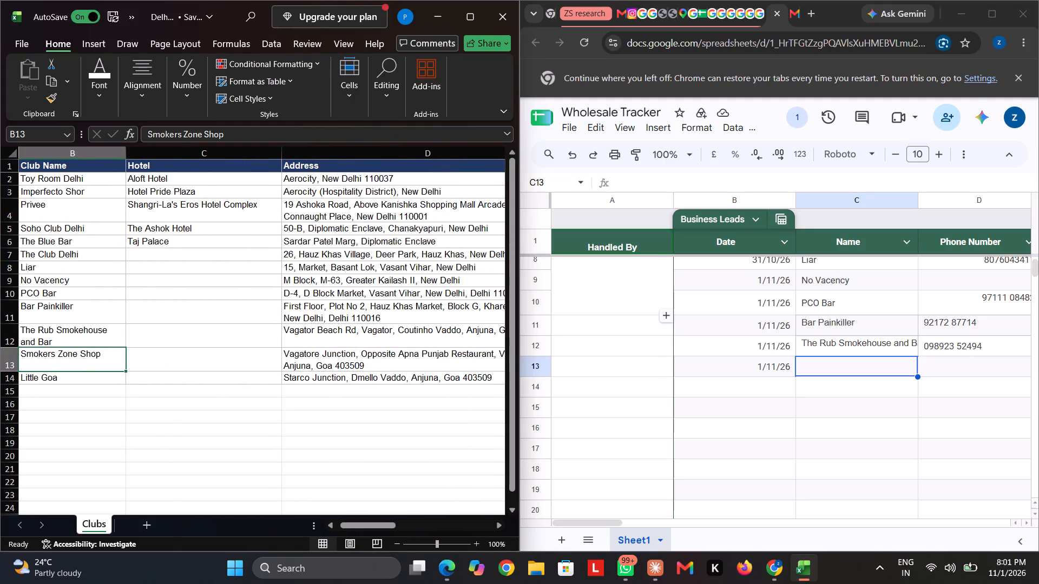
{"action": "key", "text": "ctrl+c"}
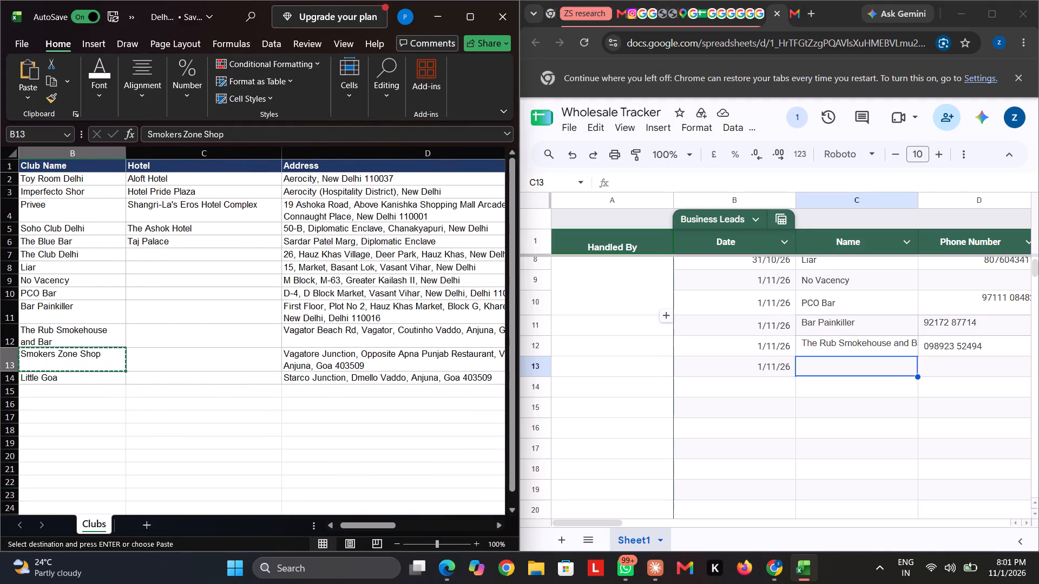
{"action": "left_click", "coordinate": [821, 362]}
{"action": "key", "text": "ctrl+v"}
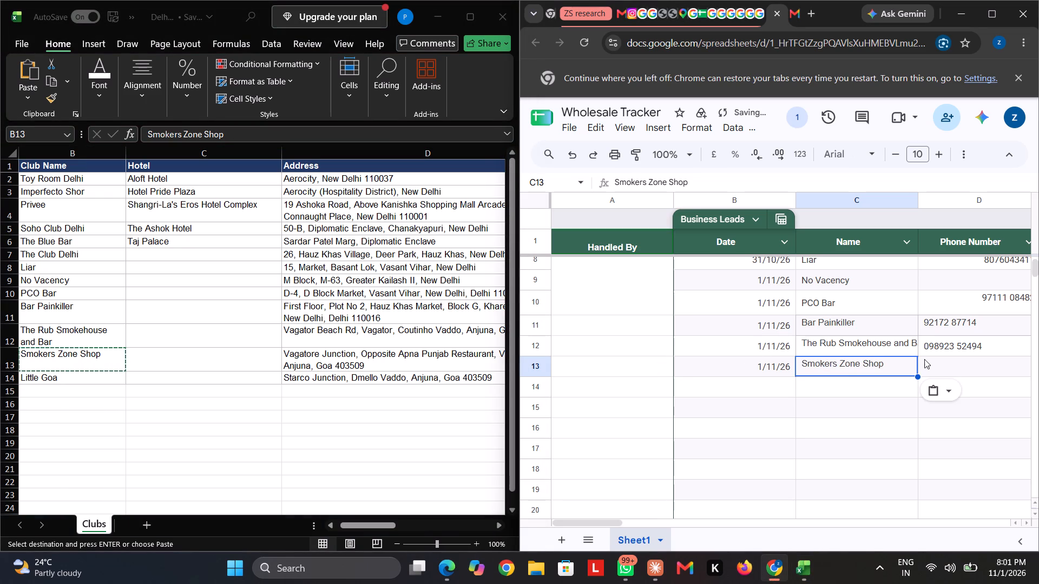
Copy Smokers Zone Shop's address from the Excel workbook into the Address cell of tracker row 13.
{"action": "left_click", "coordinate": [943, 363]}
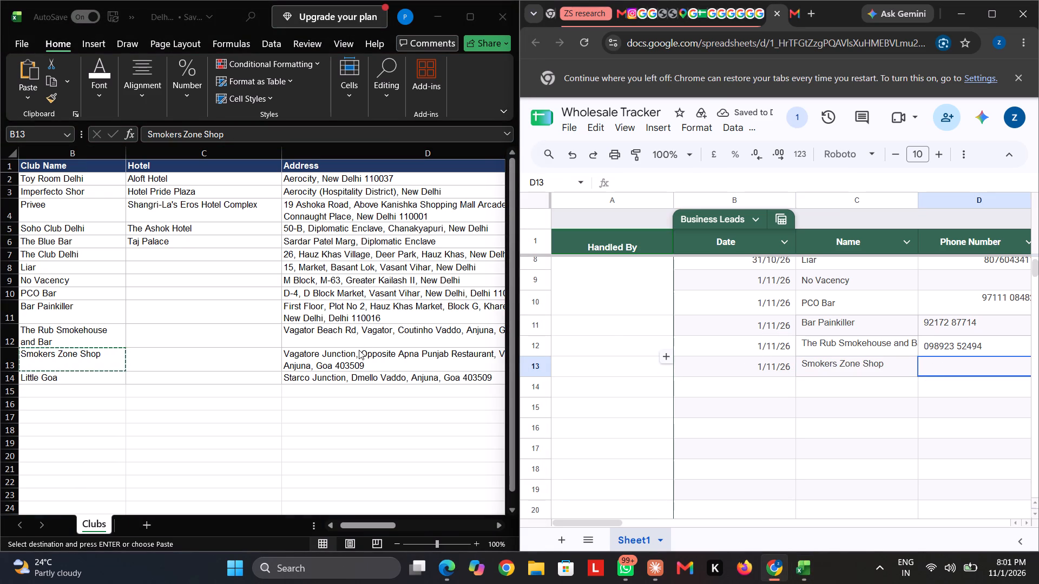
{"action": "left_click", "coordinate": [359, 351]}
{"action": "left_click", "coordinate": [363, 364]}
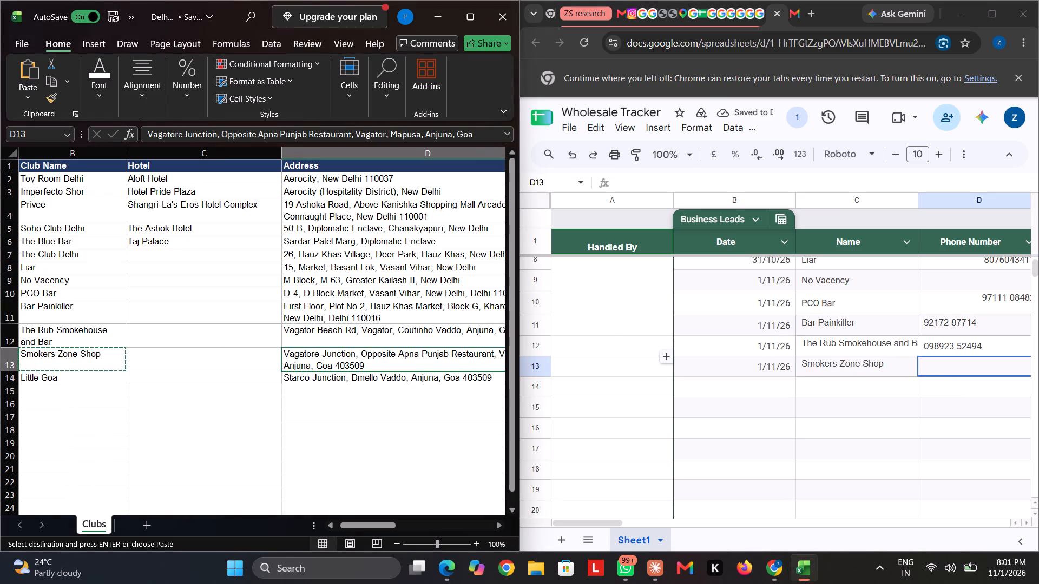
{"action": "key", "text": "ctrl+c"}
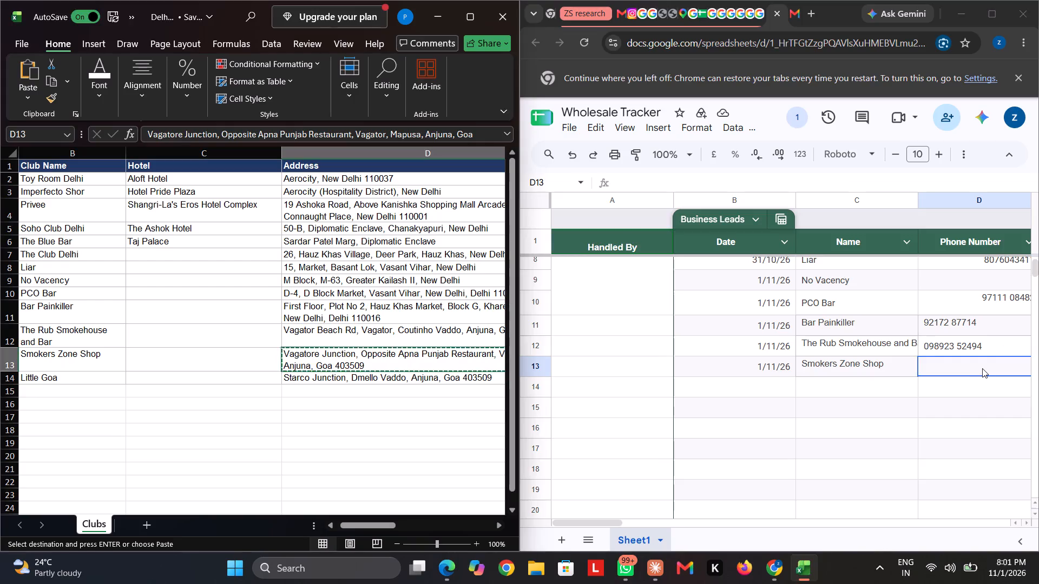
{"action": "left_click", "coordinate": [982, 368]}
{"action": "key", "text": "Right"}
{"action": "key", "text": "ctrl+v"}
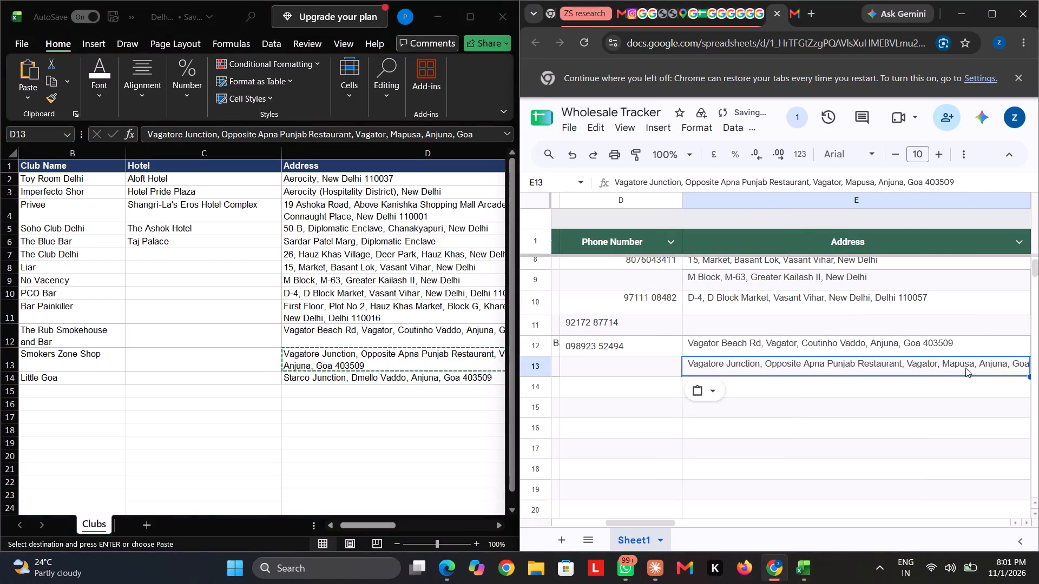
{"action": "left_click", "coordinate": [642, 361]}
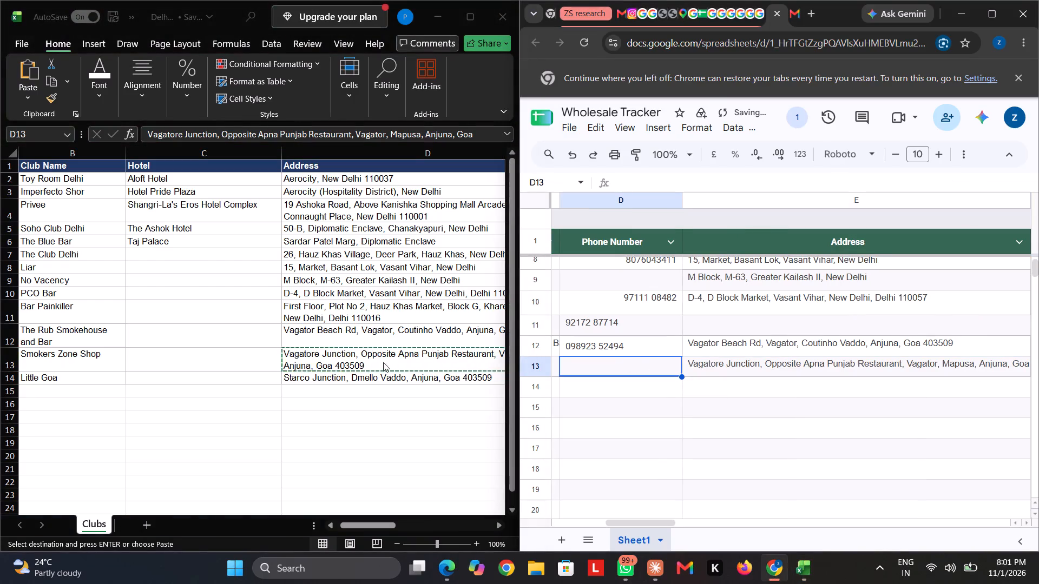
{"action": "left_click", "coordinate": [395, 361]}
{"action": "key", "text": "Right"}
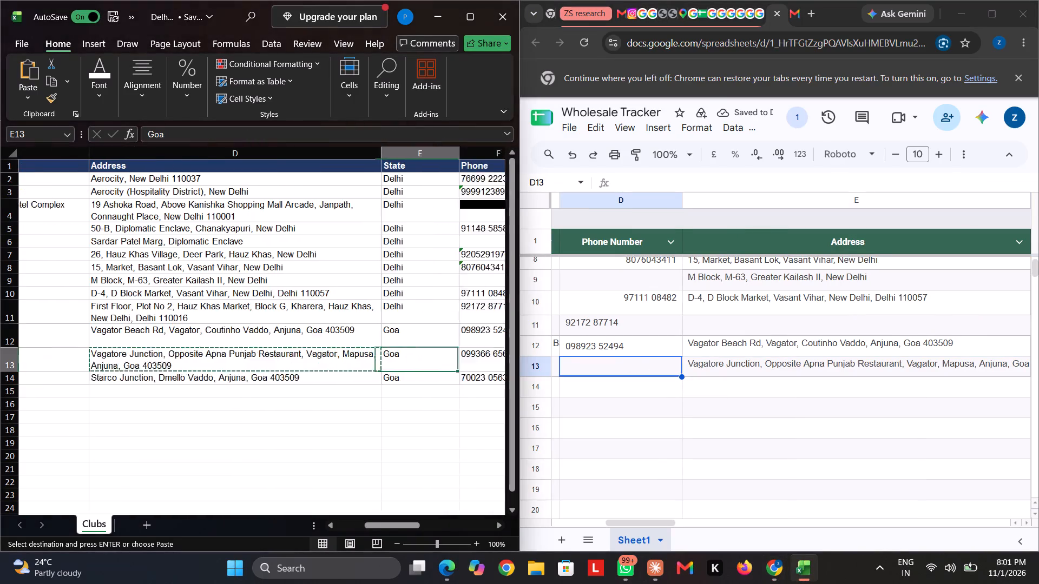
{"action": "key", "text": "Right"}
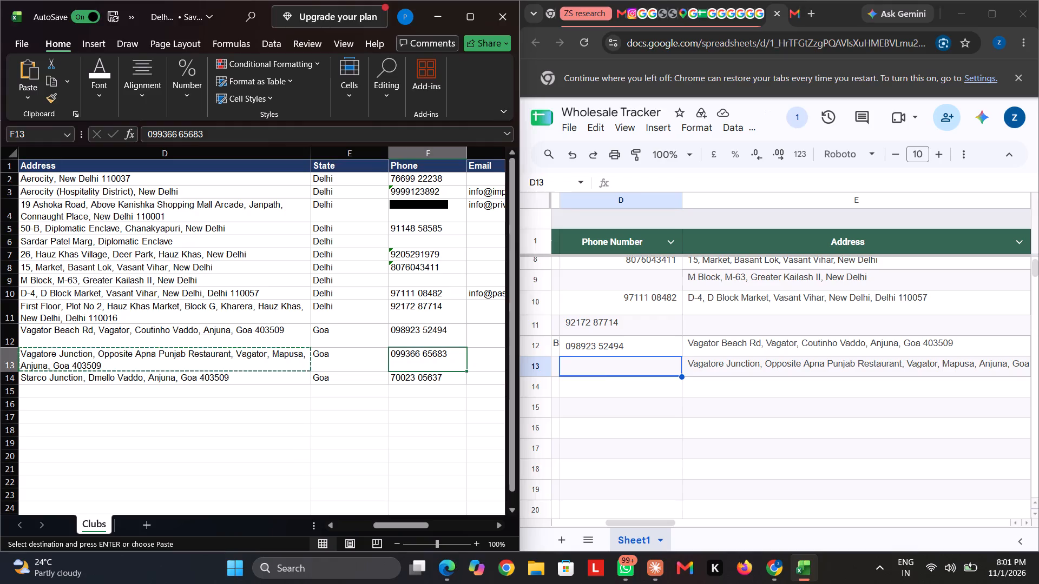
{"action": "key", "text": "ctrl+c"}
{"action": "left_click", "coordinate": [602, 367]}
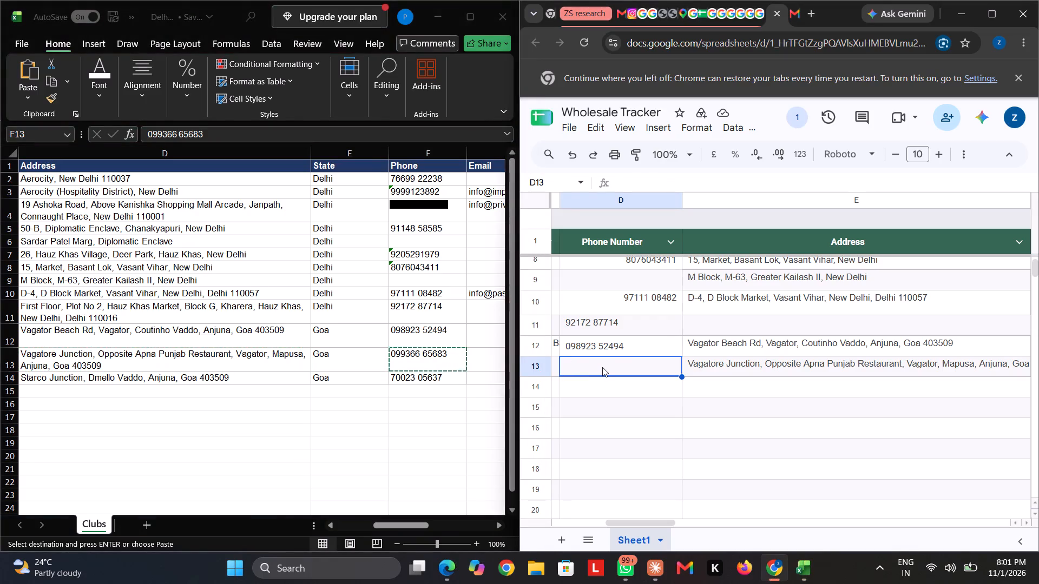
{"action": "key", "text": "ctrl+v"}
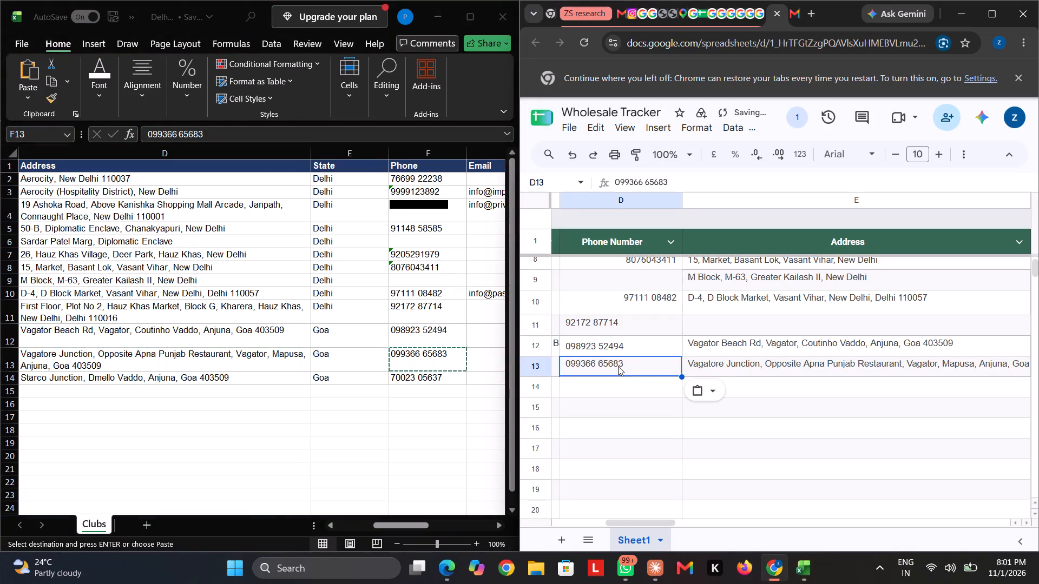
Remove the leading zero from the phone numbers in tracker rows 13 and 12.
{"action": "double_click", "coordinate": [571, 362]}
{"action": "left_click", "coordinate": [570, 362]}
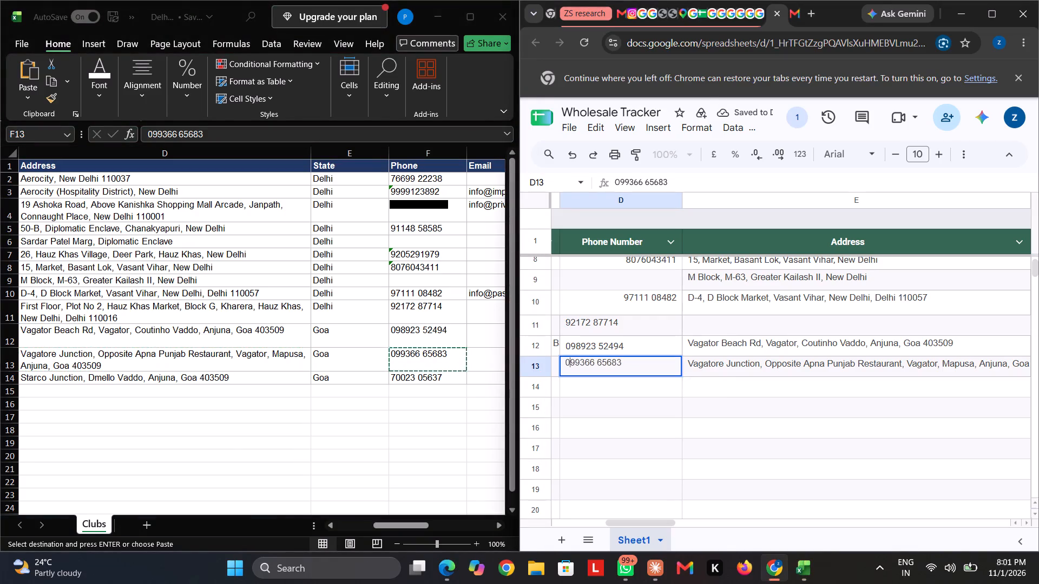
{"action": "key", "text": "BackSpace"}
{"action": "double_click", "coordinate": [572, 347]}
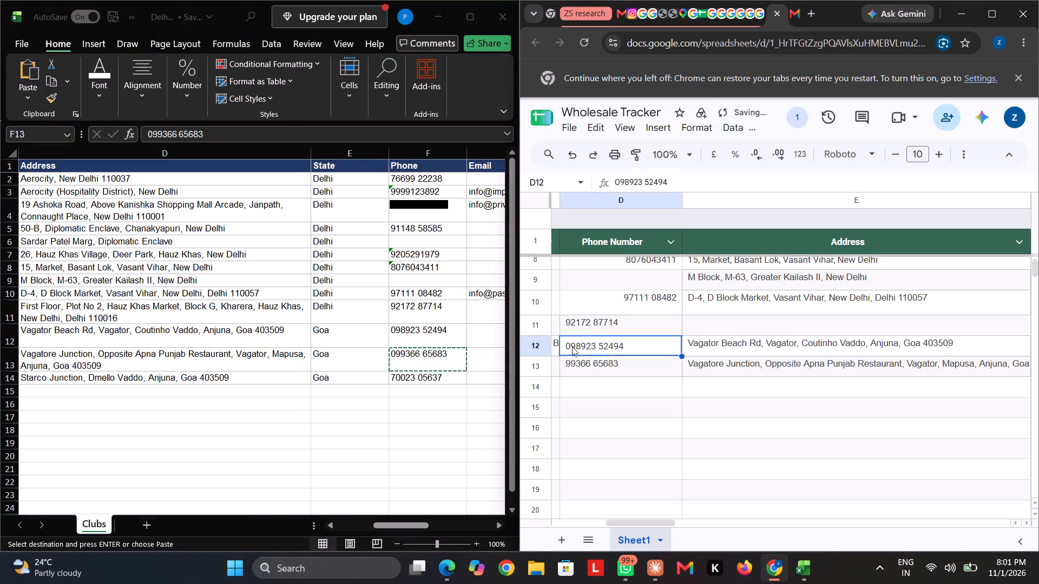
{"action": "left_click", "coordinate": [568, 343]}
{"action": "key", "text": "BackSpace"}
{"action": "left_click", "coordinate": [720, 364]}
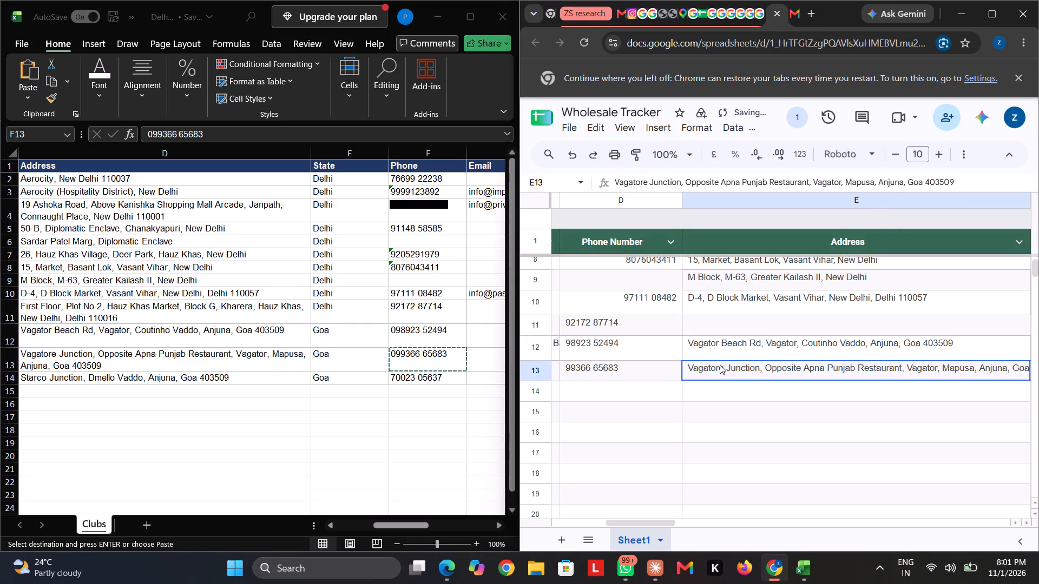
Enter the date as 1//11/26 in the Date cell of tracker row 14.
{"action": "key", "text": "Left"}
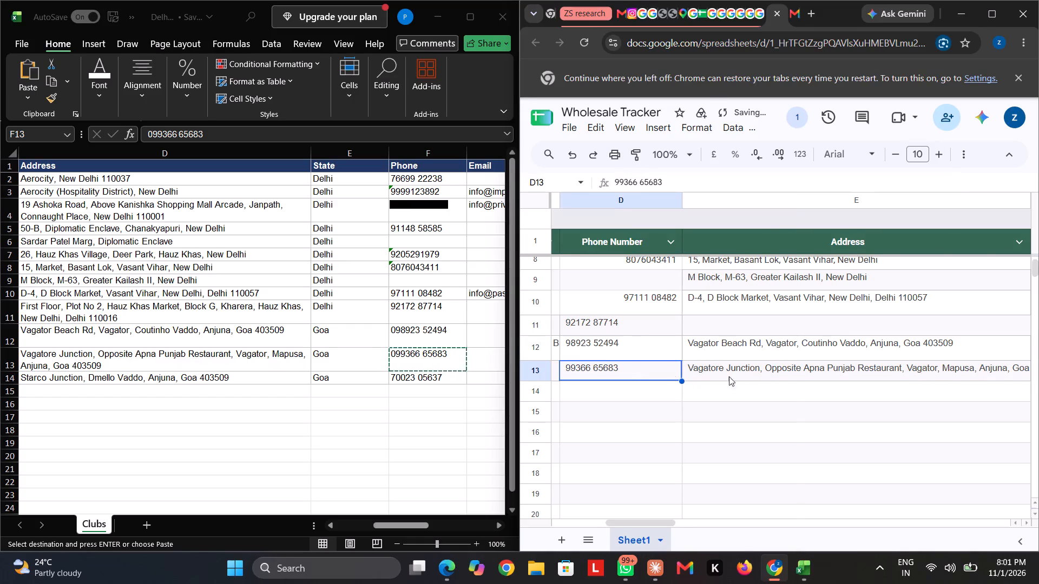
{"action": "key", "text": "Left"}
{"action": "key", "text": "Left"}
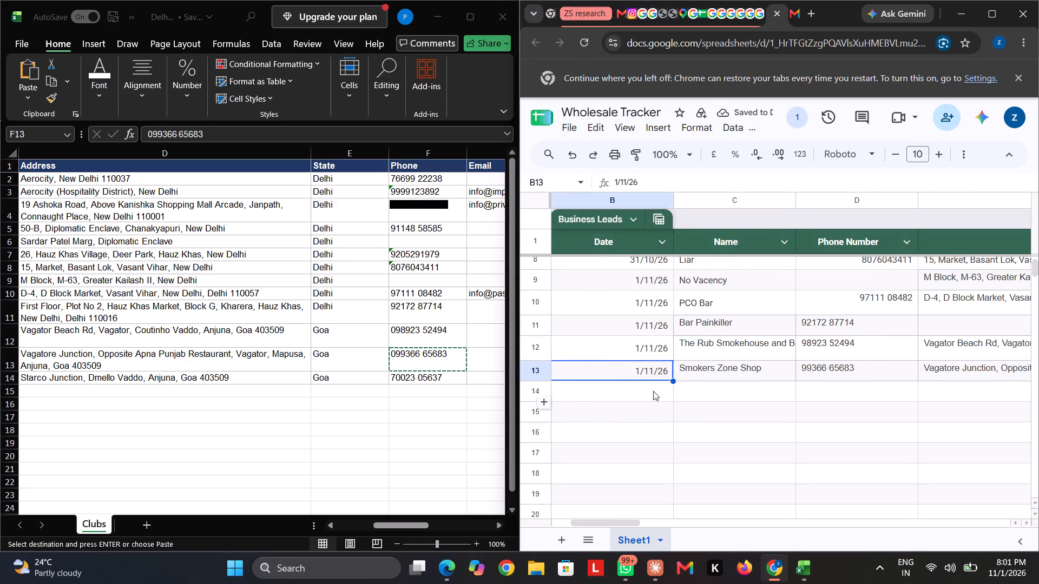
{"action": "left_click", "coordinate": [654, 395]}
{"action": "type", "text": "1//1"}
{"action": "type", "text": "//"}
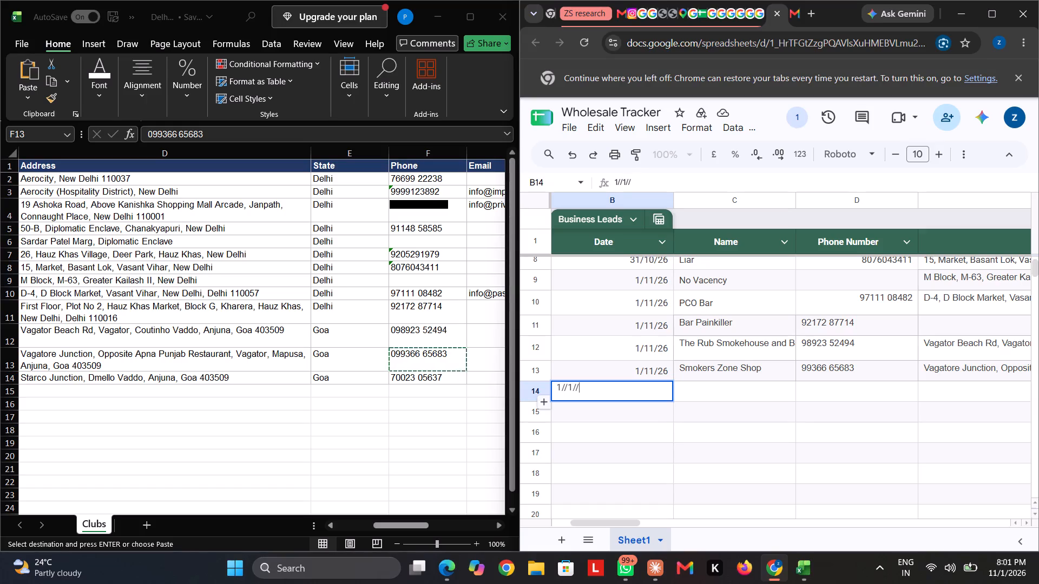
{"action": "key", "text": "BackSpace"}
{"action": "key", "text": "BackSpace"}
{"action": "key", "text": "slash"}
{"action": "key", "text": "BackSpace"}
{"action": "type", "text": "1/11"}
{"action": "key", "text": "BackSpace"}
{"action": "key", "text": "BackSpace"}
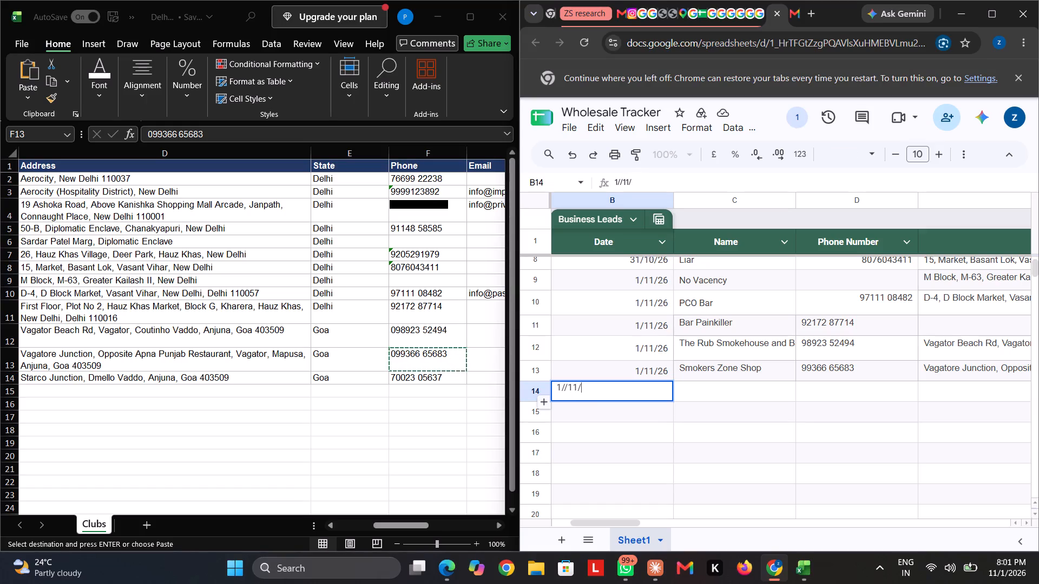
{"action": "type", "text": "26"}
{"action": "key", "text": "Right"}
{"action": "key", "text": "BackSpace"}
{"action": "key", "text": "Left"}
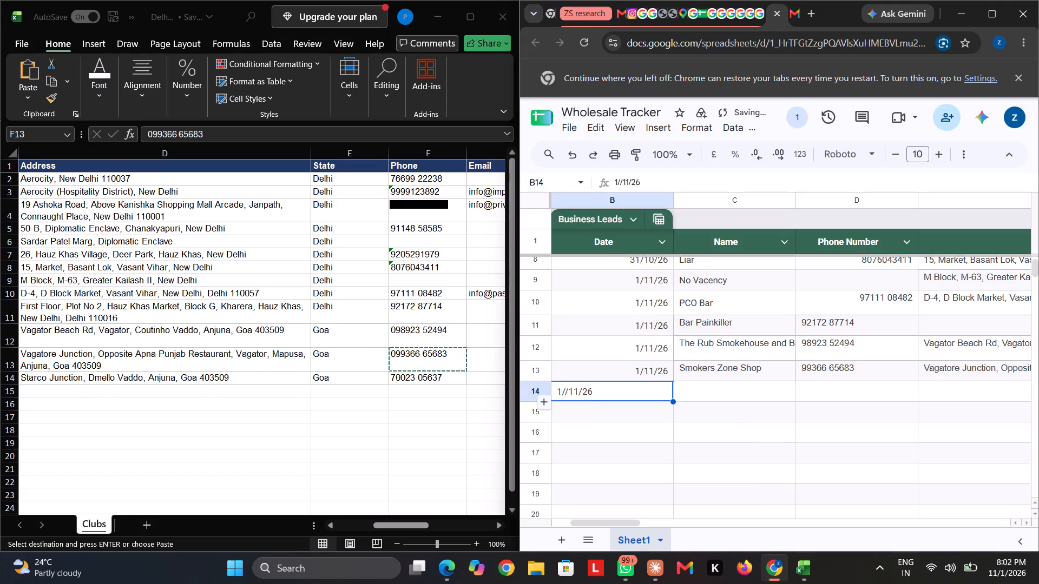
{"action": "key", "text": "Return"}
{"action": "key", "text": "Return"}
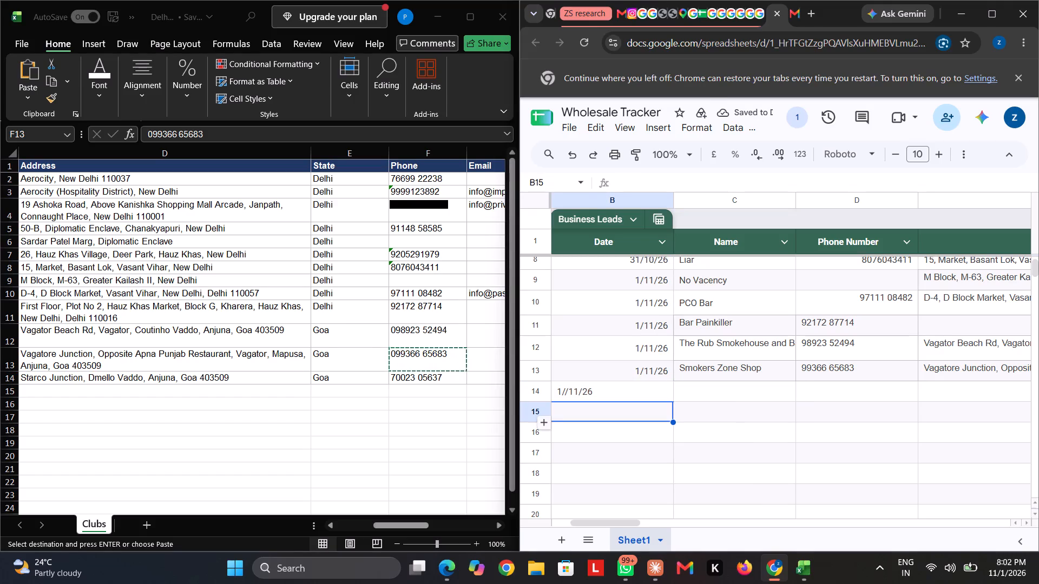
Insert leading spaces before the date in the Date cell of tracker row 14 to line it up with the dates above.
{"action": "key", "text": "Up"}
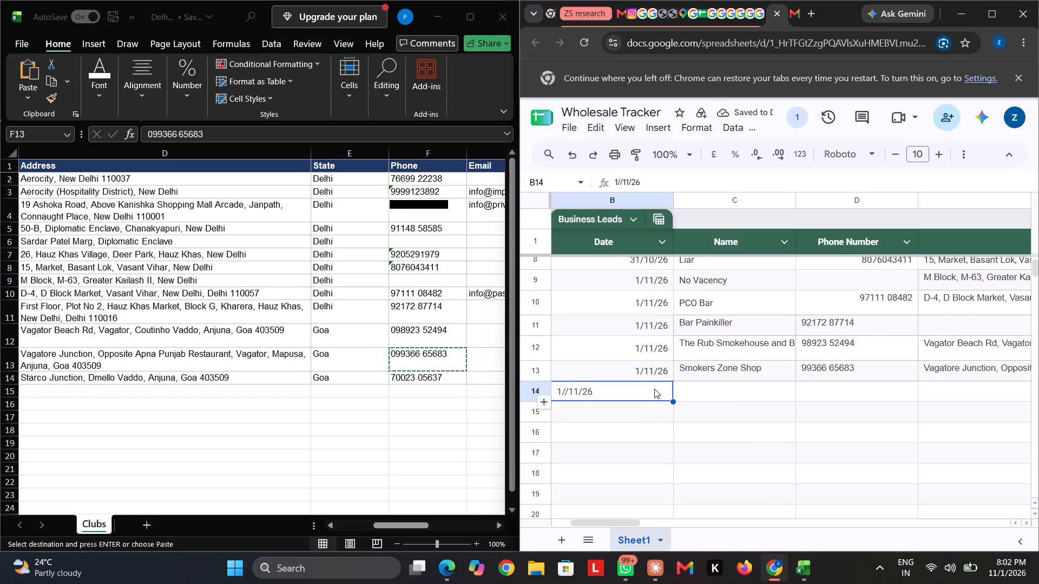
{"action": "key", "text": "Left"}
{"action": "key", "text": "Left"}
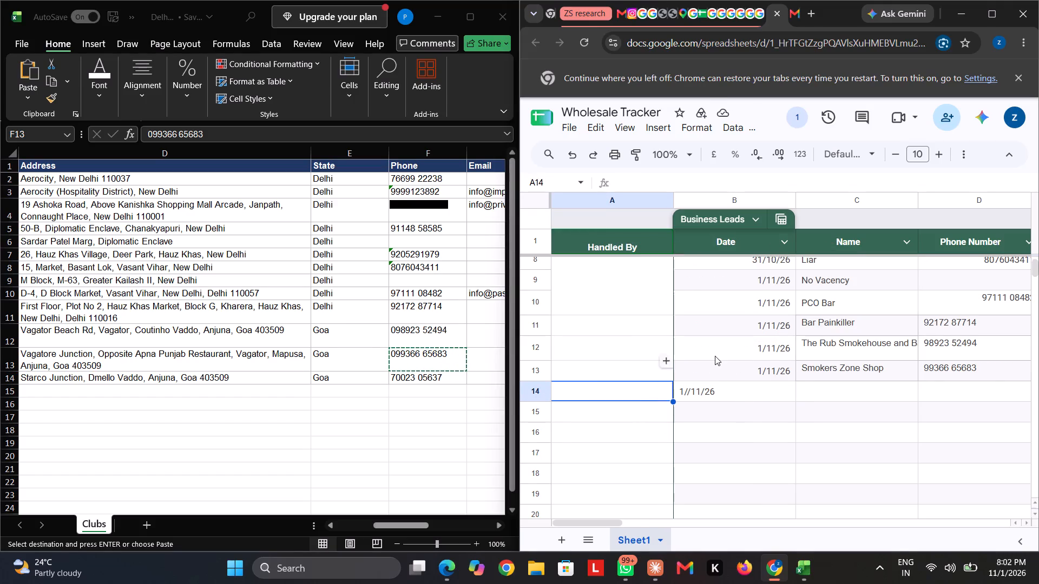
{"action": "scroll", "coordinate": [715, 356], "scroll_direction": "up", "scroll_amount": 3}
{"action": "scroll", "coordinate": [715, 356], "scroll_direction": "down", "scroll_amount": 2}
{"action": "left_click", "coordinate": [708, 393]}
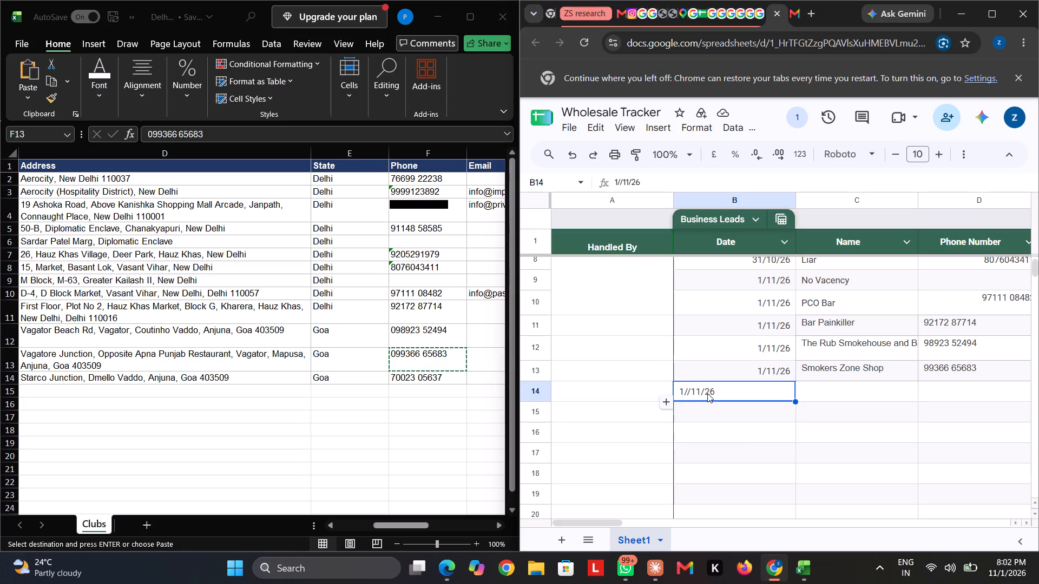
{"action": "left_click", "coordinate": [706, 391]}
{"action": "triple_click", "coordinate": [678, 388]}
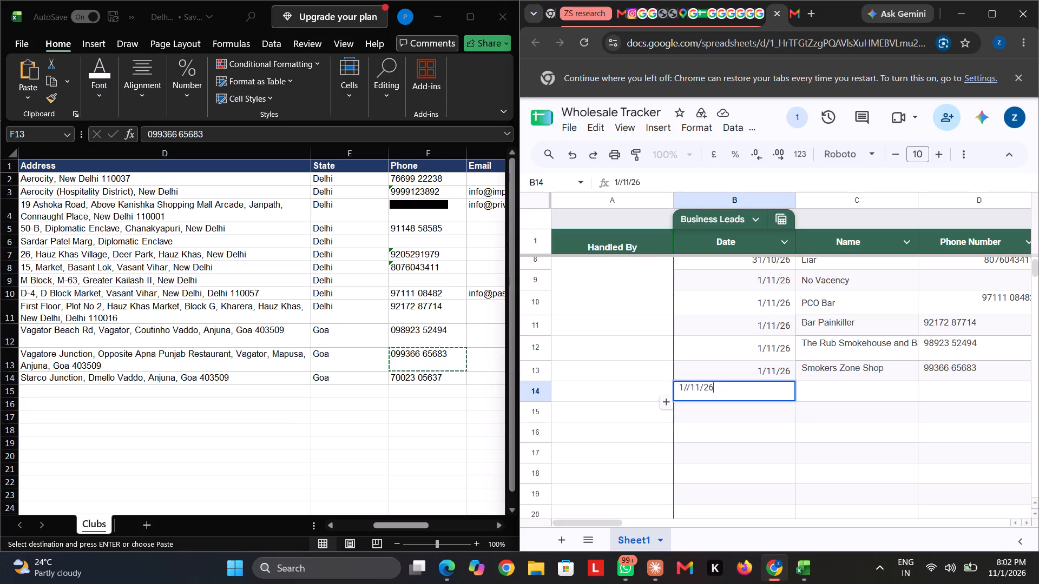
{"action": "left_click", "coordinate": [679, 389]}
{"action": "left_click", "coordinate": [679, 389]}
{"action": "key", "text": "Left"}
{"action": "key", "text": "space"}
{"action": "key", "text": "space"}
{"action": "key", "text": "space"}
{"action": "key", "text": "space"}
{"action": "key", "text": "space"}
{"action": "key", "text": "space"}
{"action": "key", "text": "space"}
{"action": "key", "text": "space"}
{"action": "key", "text": "space"}
{"action": "key", "text": "space"}
{"action": "key", "text": "space"}
{"action": "key", "text": "space"}
{"action": "key", "text": "space"}
{"action": "key", "text": "space"}
{"action": "key", "text": "space"}
{"action": "key", "text": "space"}
{"action": "key", "text": "space"}
{"action": "key", "text": "space"}
{"action": "key", "text": "space"}
{"action": "key", "text": "space"}
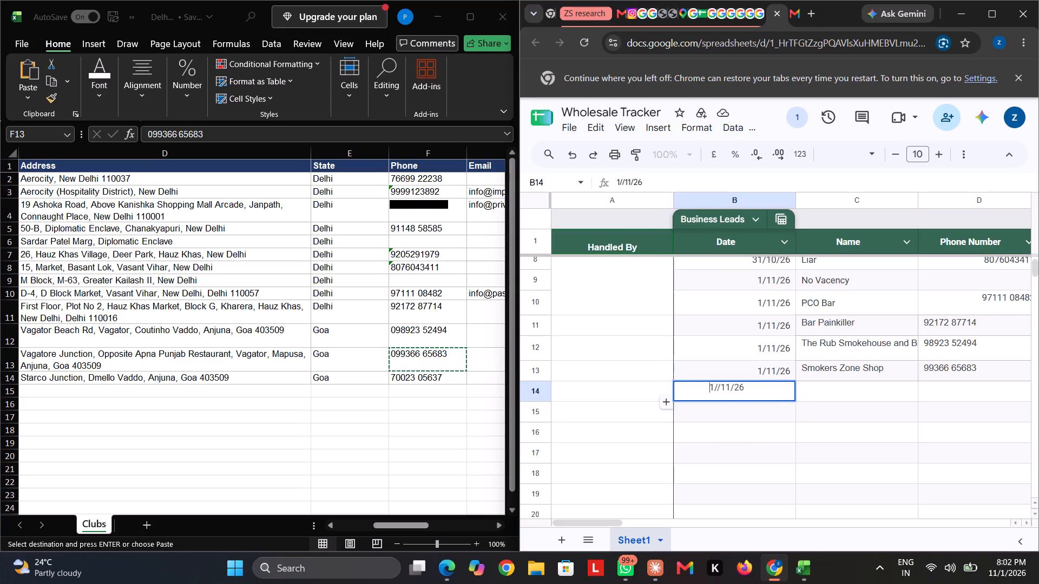
{"action": "key", "text": "space"}
{"action": "key", "text": "space"}
{"action": "key", "text": "space"}
{"action": "key", "text": "space"}
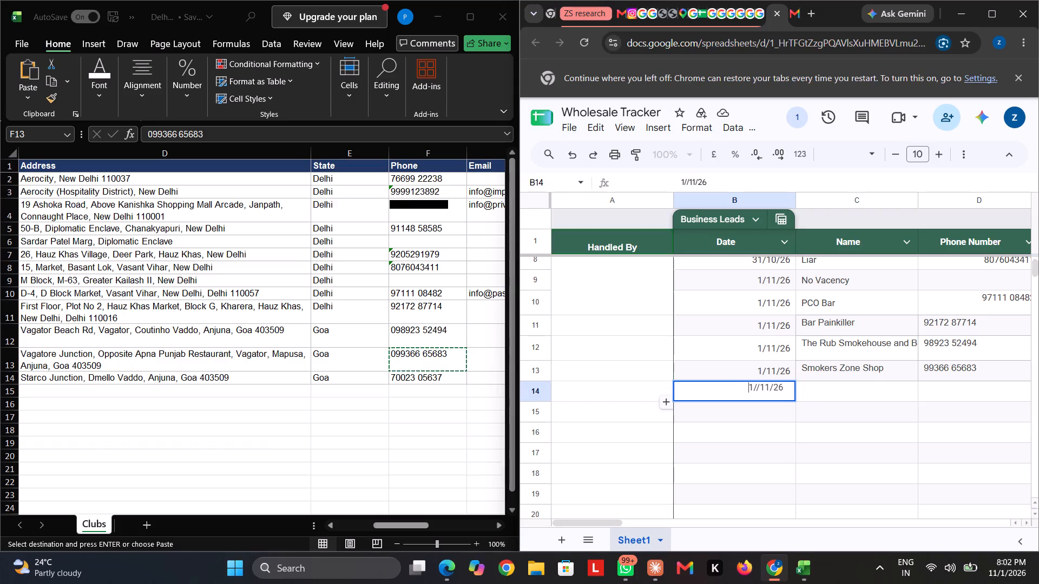
{"action": "key", "text": "space"}
{"action": "key", "text": "space"}
{"action": "key", "text": "space"}
{"action": "left_click", "coordinate": [828, 394]}
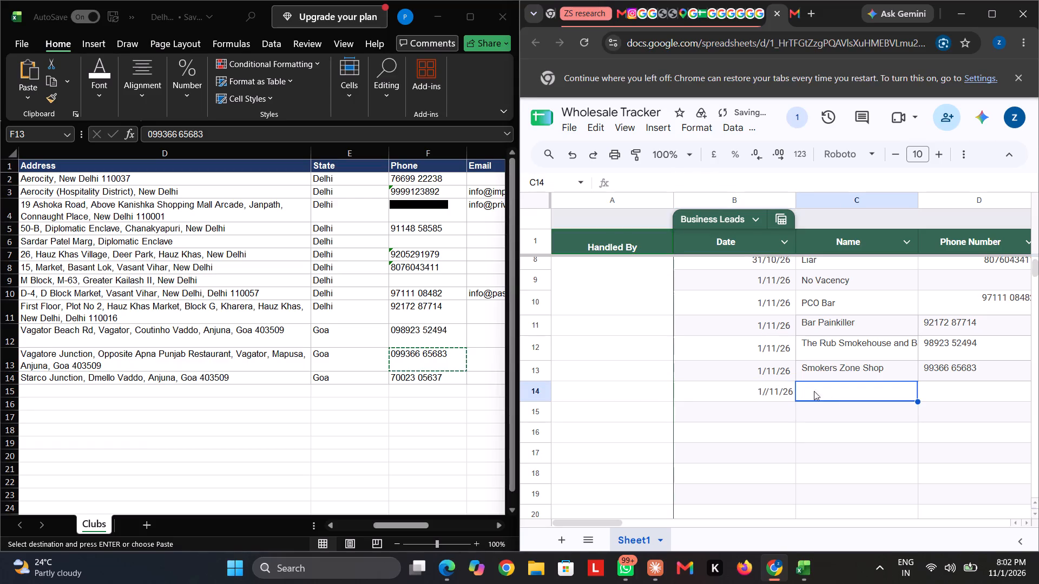
Copy the club name Little Goa from the Excel workbook into the Name cell of tracker row 14.
{"action": "left_click", "coordinate": [257, 376]}
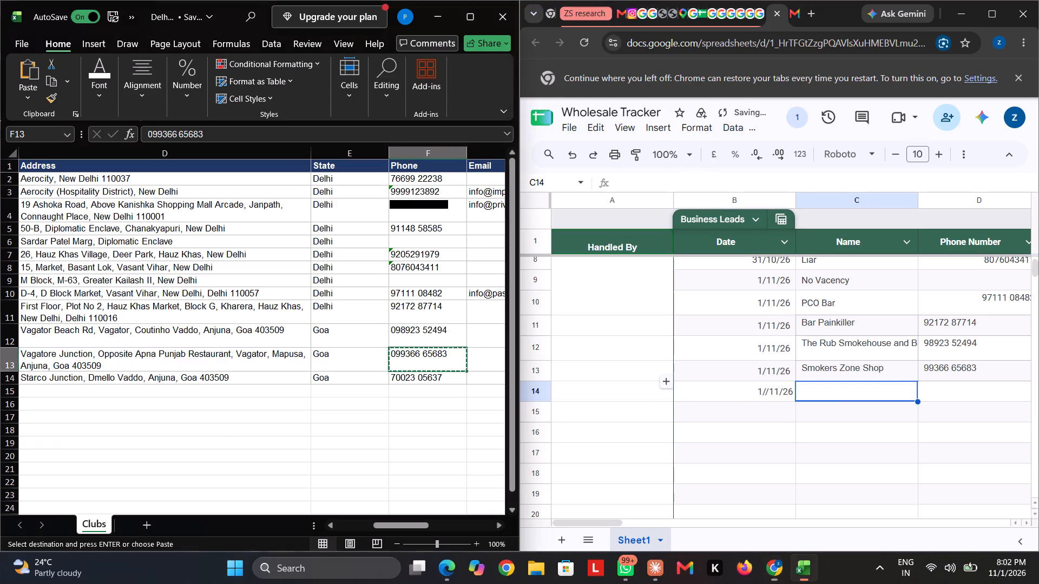
{"action": "left_click", "coordinate": [257, 376]}
{"action": "left_click", "coordinate": [257, 376]}
{"action": "key", "text": "Left"}
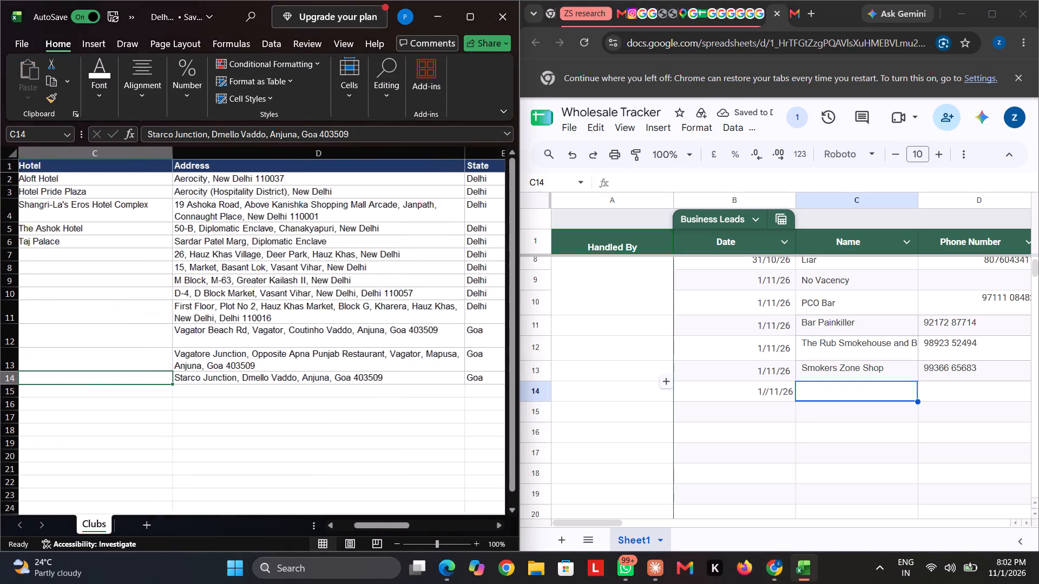
{"action": "key", "text": "Left"}
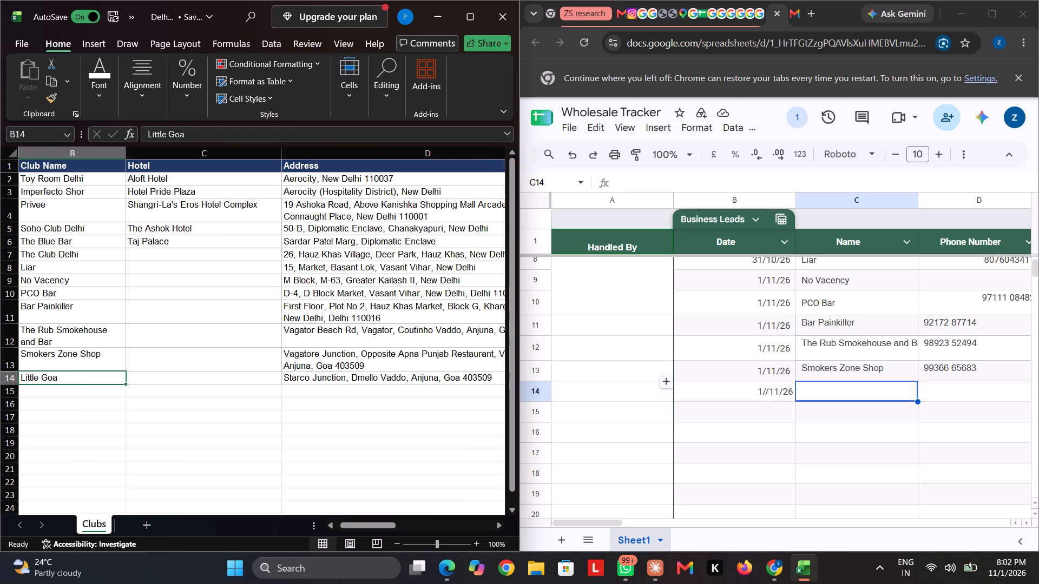
{"action": "key", "text": "ctrl+c"}
{"action": "double_click", "coordinate": [817, 388]}
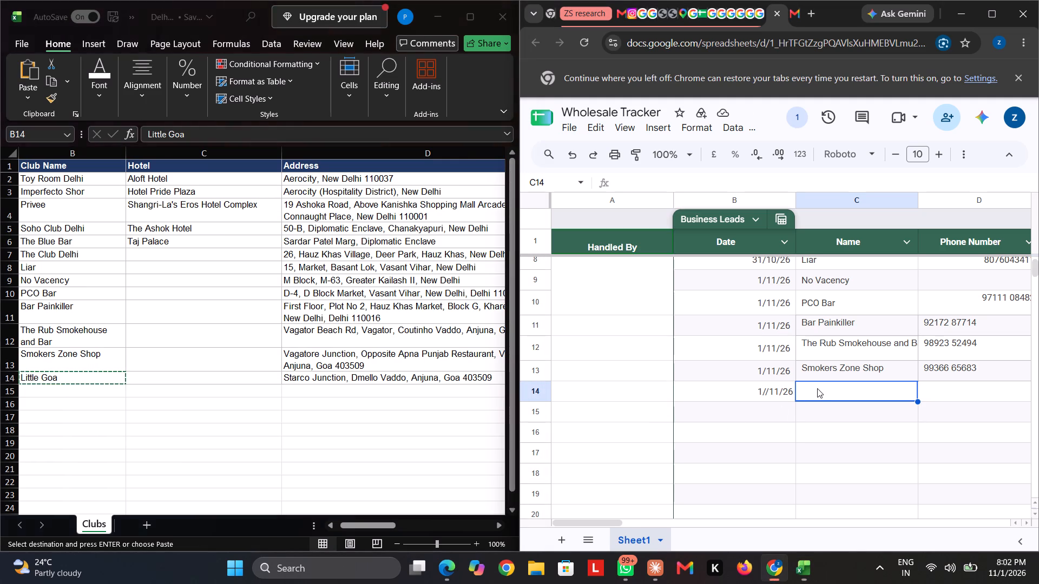
{"action": "key", "text": "ctrl+v"}
{"action": "left_click", "coordinate": [945, 390]}
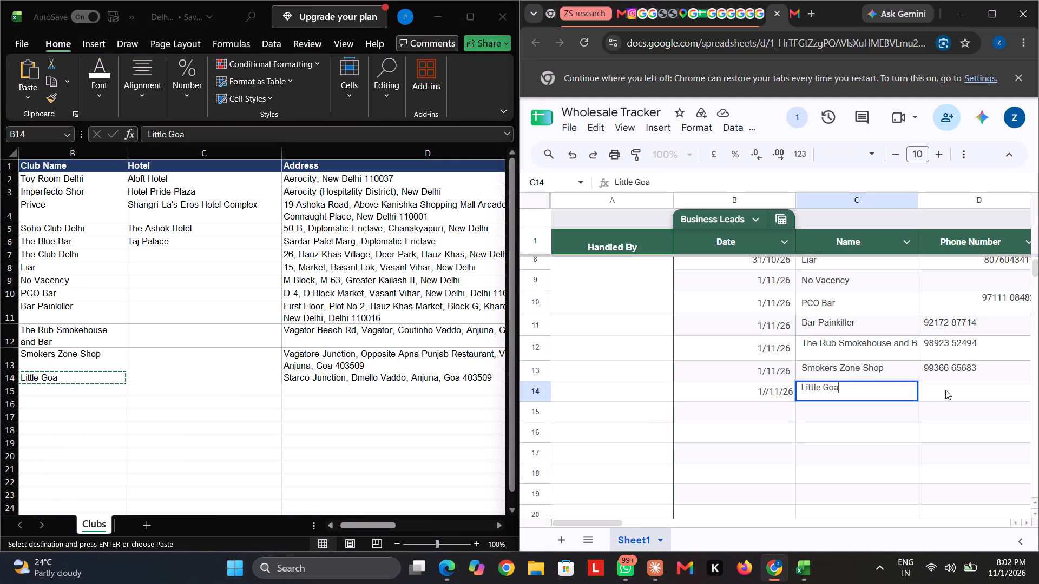
Copy Little Goa's address from the Excel workbook into the Address cell of tracker row 14.
{"action": "left_click", "coordinate": [463, 376]}
{"action": "left_click", "coordinate": [463, 376]}
{"action": "left_click", "coordinate": [463, 376]}
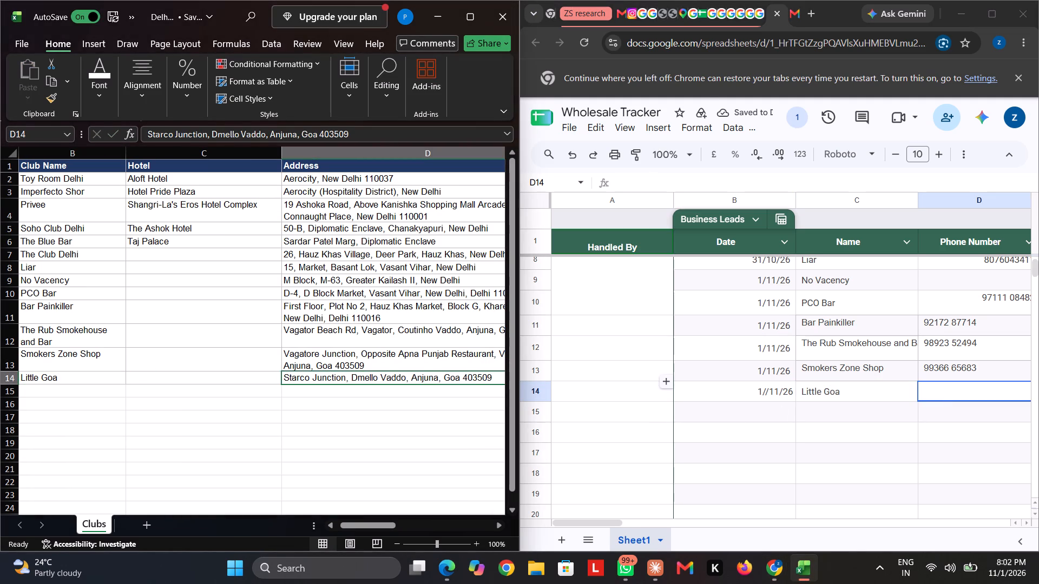
{"action": "key", "text": "ctrl+c"}
{"action": "left_click", "coordinate": [932, 394]}
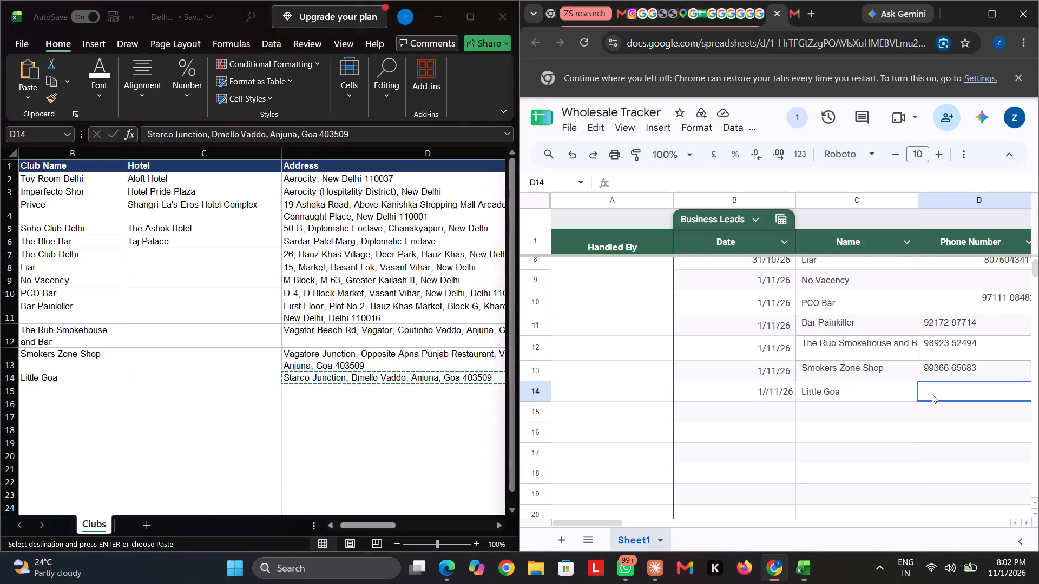
{"action": "key", "text": "Right"}
{"action": "key", "text": "ctrl+v"}
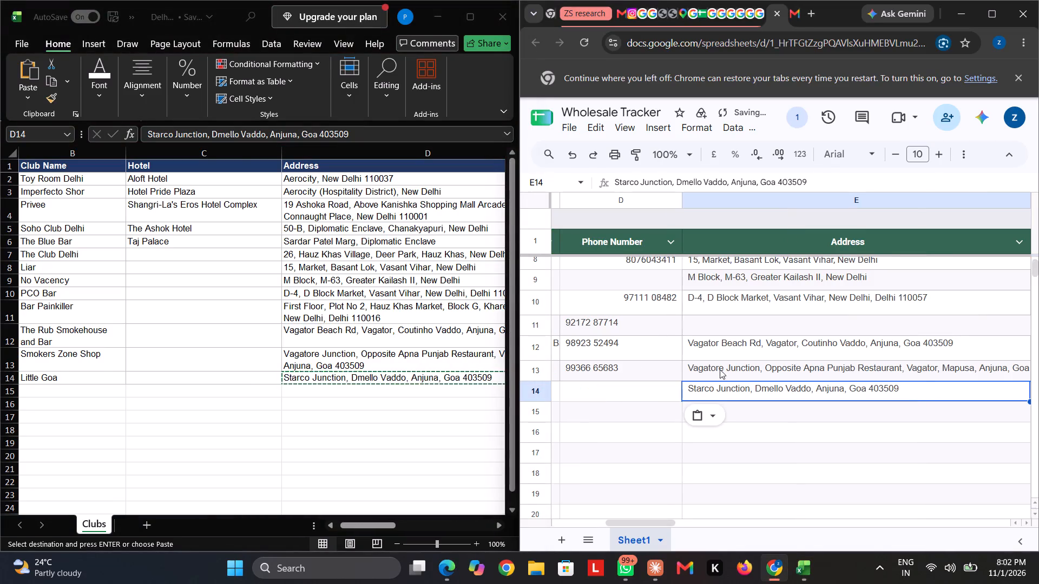
{"action": "left_click", "coordinate": [484, 380]}
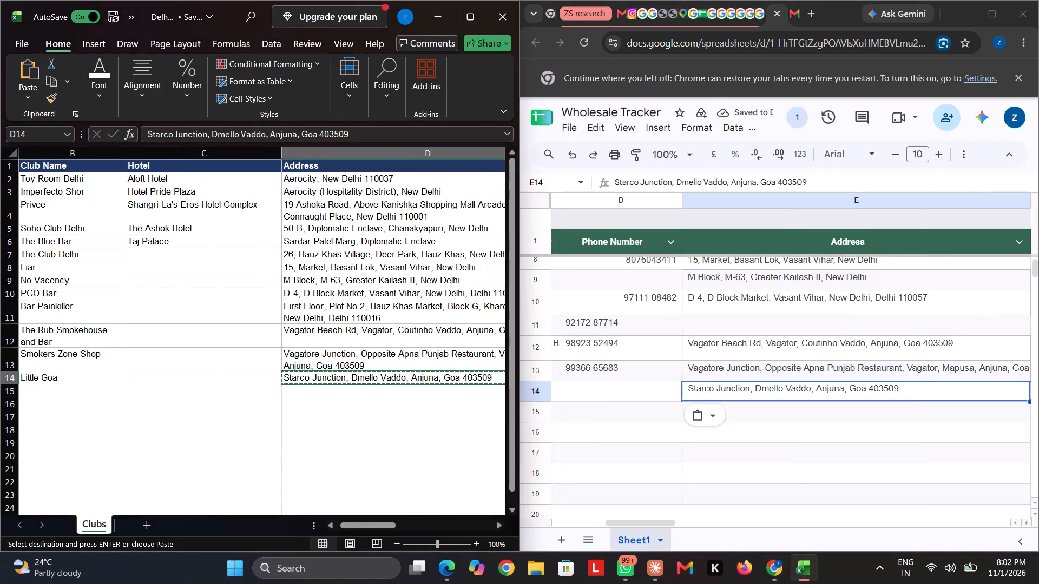
{"action": "key", "text": "Right"}
{"action": "key", "text": "Right"}
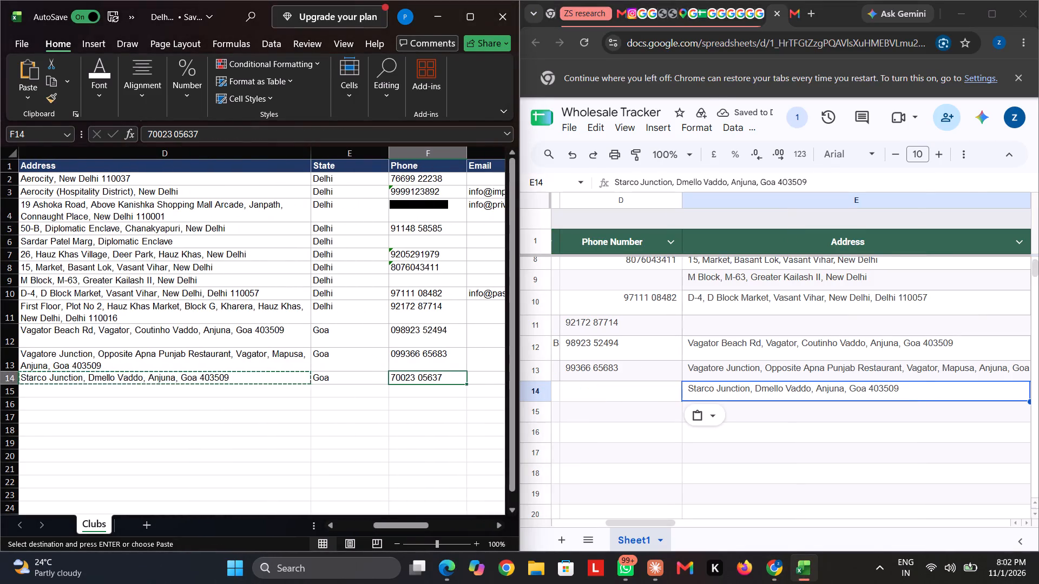
{"action": "key", "text": "ctrl+c"}
{"action": "left_click", "coordinate": [617, 387]}
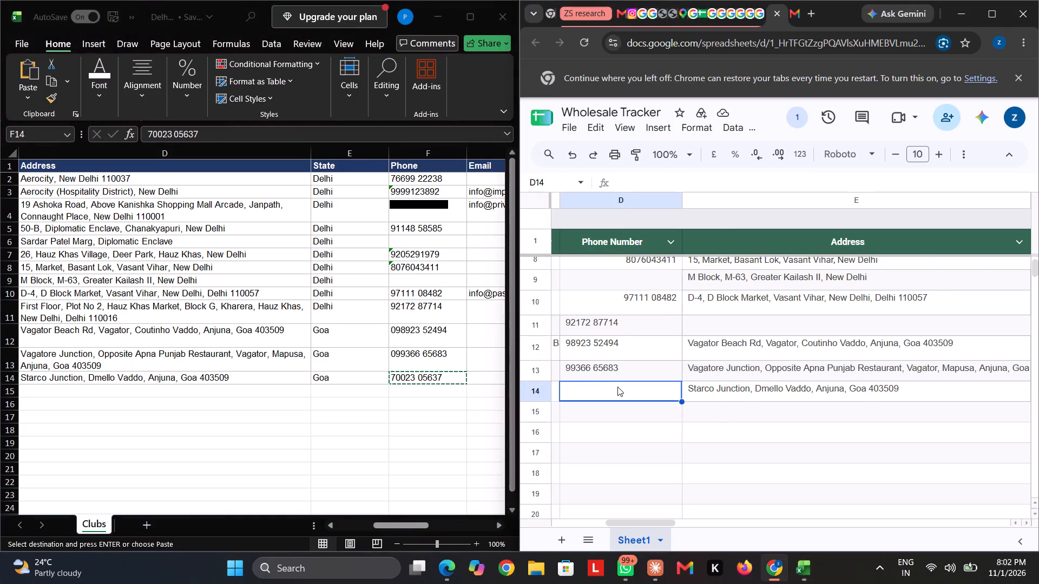
{"action": "key", "text": "ctrl+v"}
Enter Goa in the State cells of tracker rows 13 and 14.
{"action": "key", "text": "Right"}
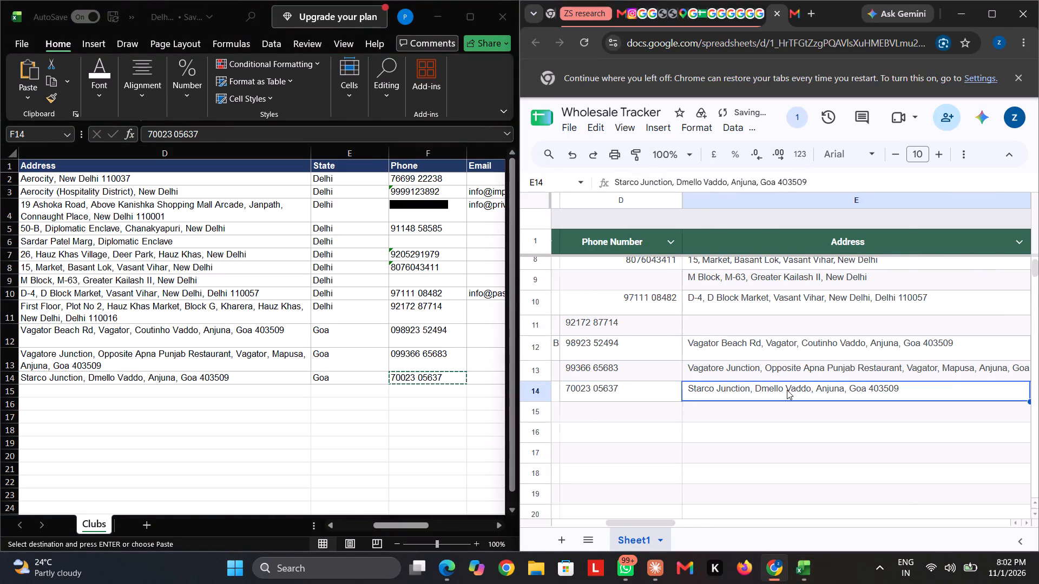
{"action": "key", "text": "Right"}
{"action": "key", "text": "Right"}
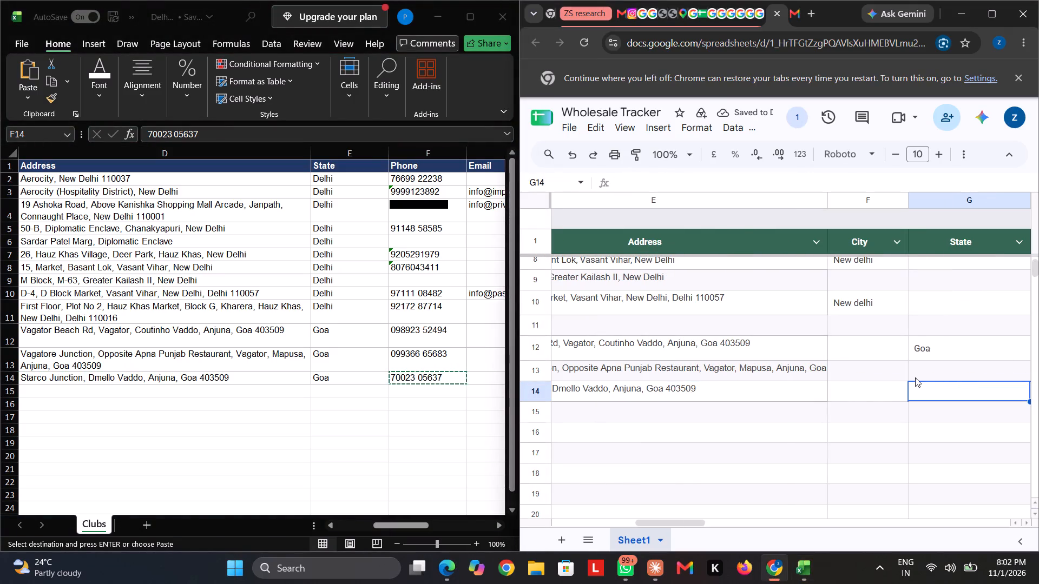
{"action": "left_click", "coordinate": [915, 377]}
{"action": "type", "text": "oa"}
{"action": "key", "text": "Down"}
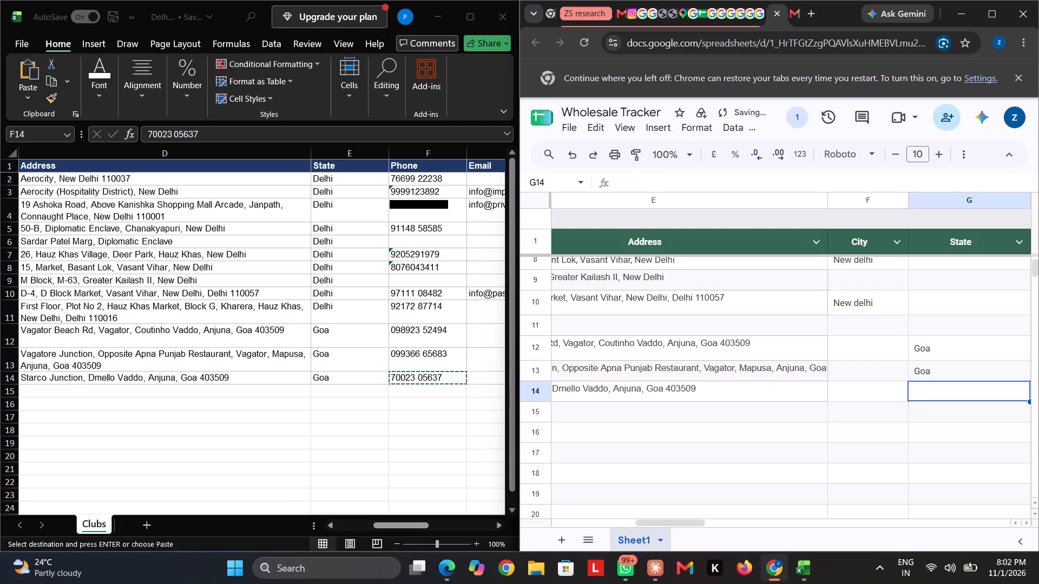
{"action": "key", "text": "Left"}
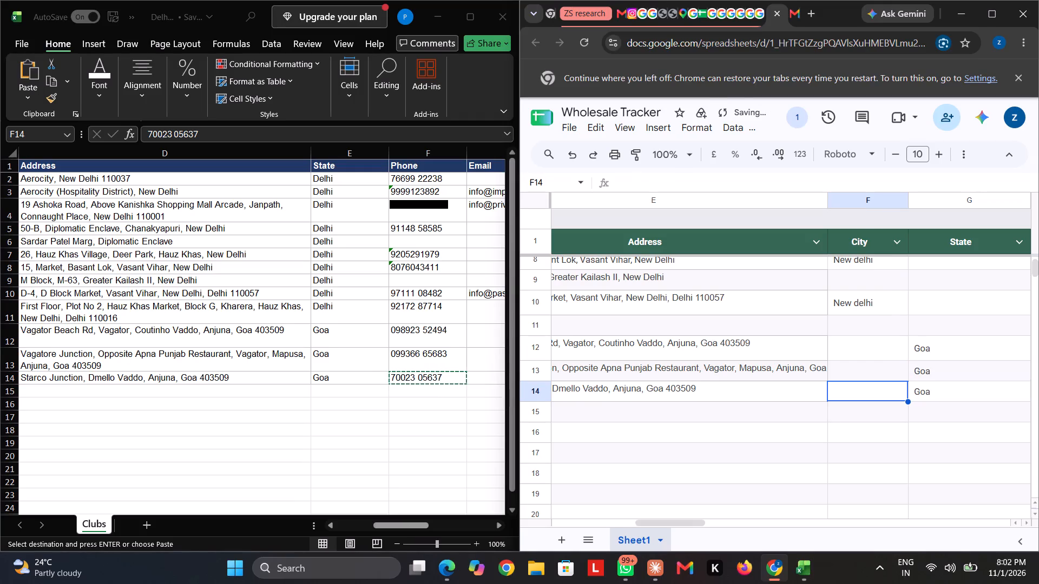
Maximize the tracker window and review the Business Leads entries and the Handled By assignments.
{"action": "scroll", "coordinate": [913, 377], "scroll_direction": "up", "scroll_amount": 1}
{"action": "left_click", "coordinate": [992, 19]}
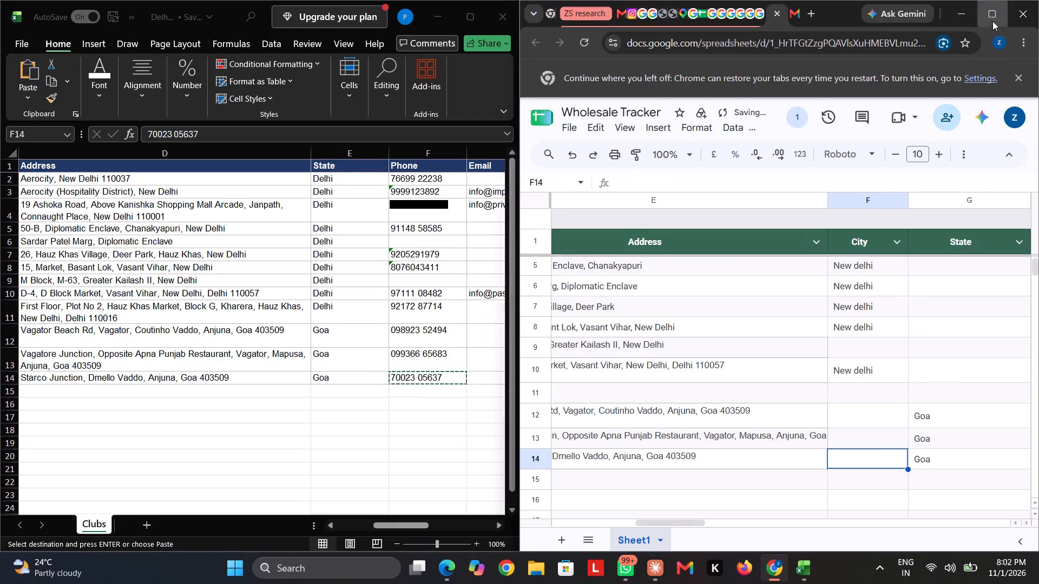
{"action": "scroll", "coordinate": [295, 353], "scroll_direction": "down", "scroll_amount": 7}
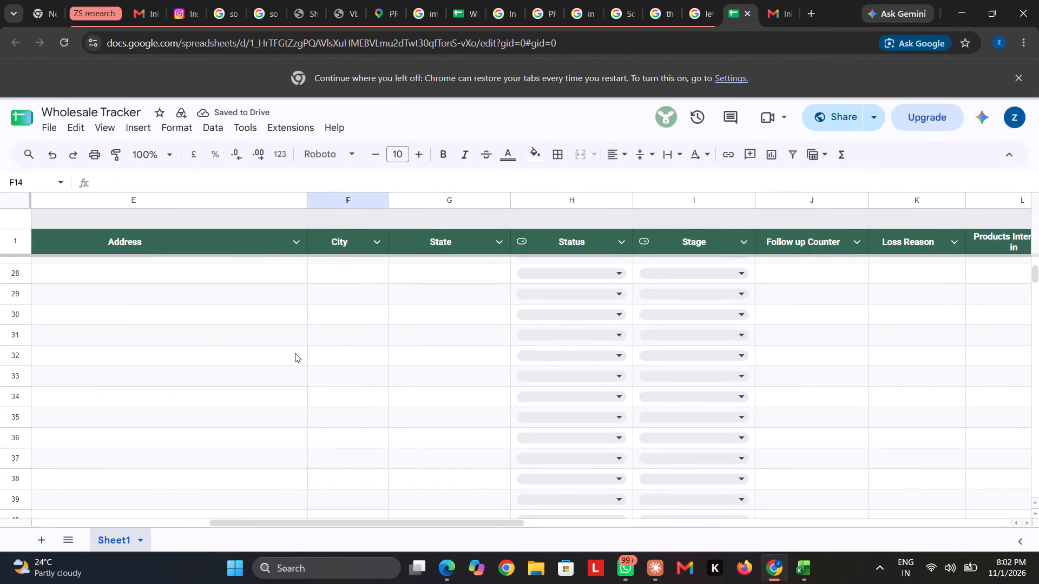
{"action": "scroll", "coordinate": [294, 354], "scroll_direction": "up", "scroll_amount": 11}
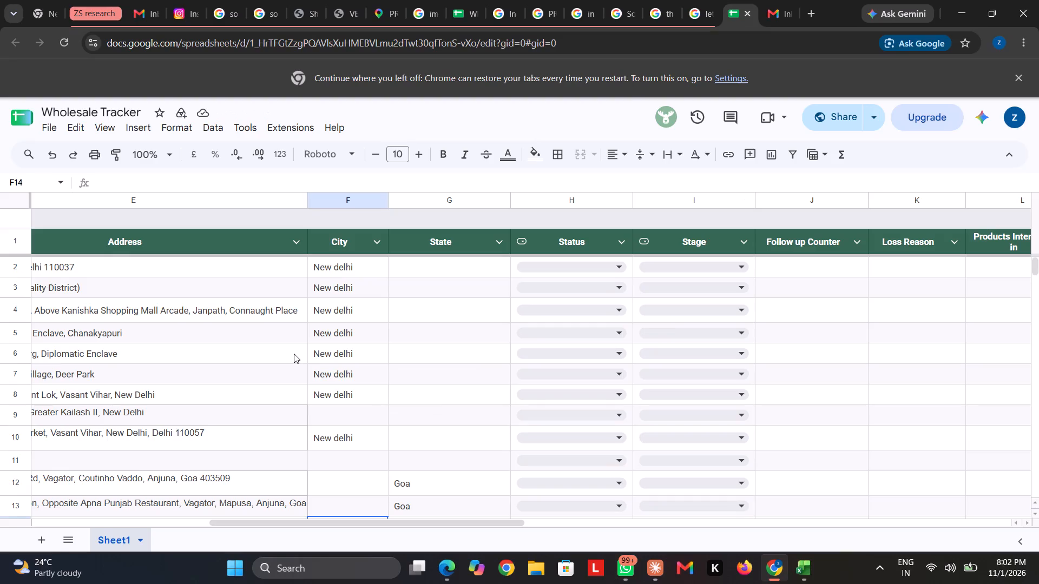
{"action": "left_click_drag", "start_coordinate": [254, 354], "coordinate": [466, 356]}
{"action": "left_click", "coordinate": [225, 354]}
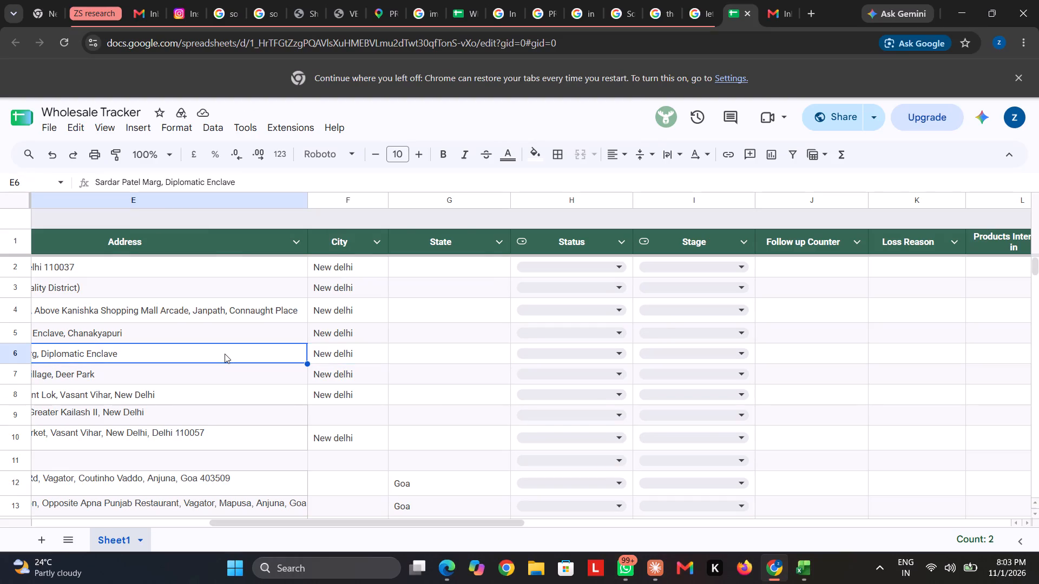
{"action": "key", "text": "Left"}
{"action": "key", "text": "Left"}
{"action": "key", "text": "Left"}
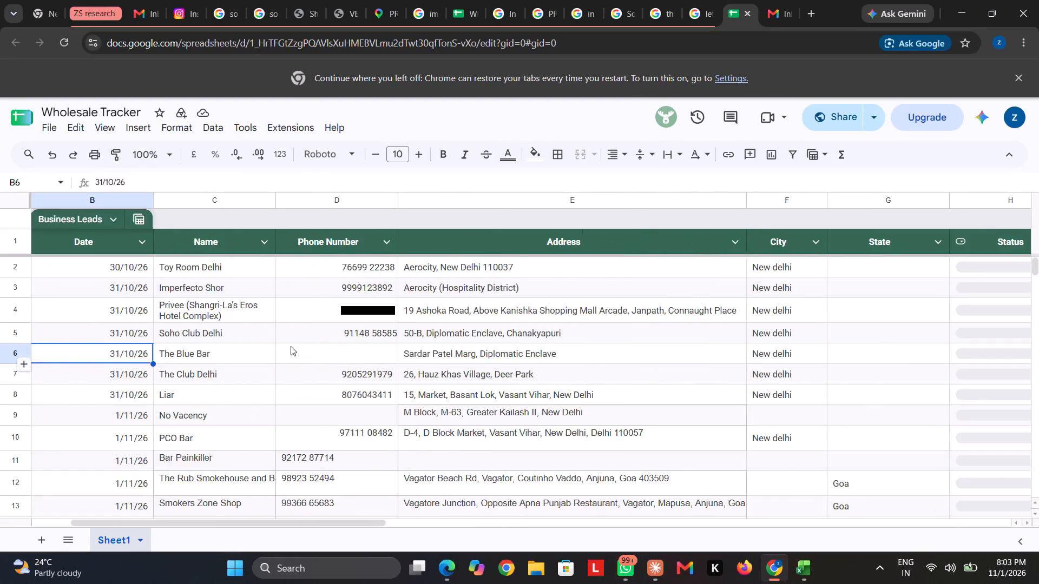
{"action": "key", "text": "Left"}
{"action": "key", "text": "Left"}
{"action": "scroll", "coordinate": [296, 342], "scroll_direction": "down", "scroll_amount": 6}
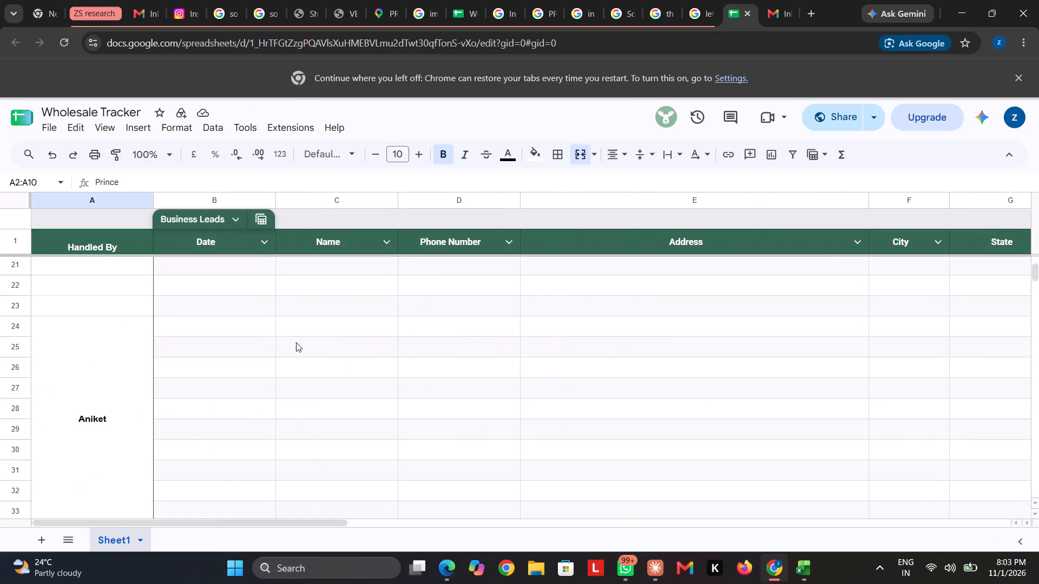
{"action": "scroll", "coordinate": [296, 342], "scroll_direction": "down", "scroll_amount": 4}
{"action": "scroll", "coordinate": [296, 342], "scroll_direction": "up", "scroll_amount": 4}
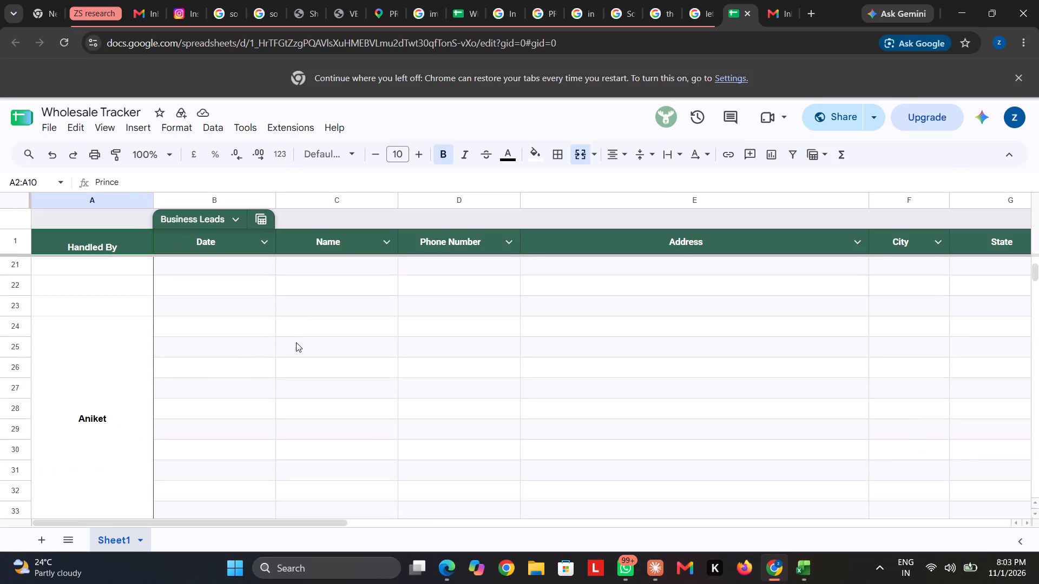
{"action": "scroll", "coordinate": [296, 342], "scroll_direction": "up", "scroll_amount": 6}
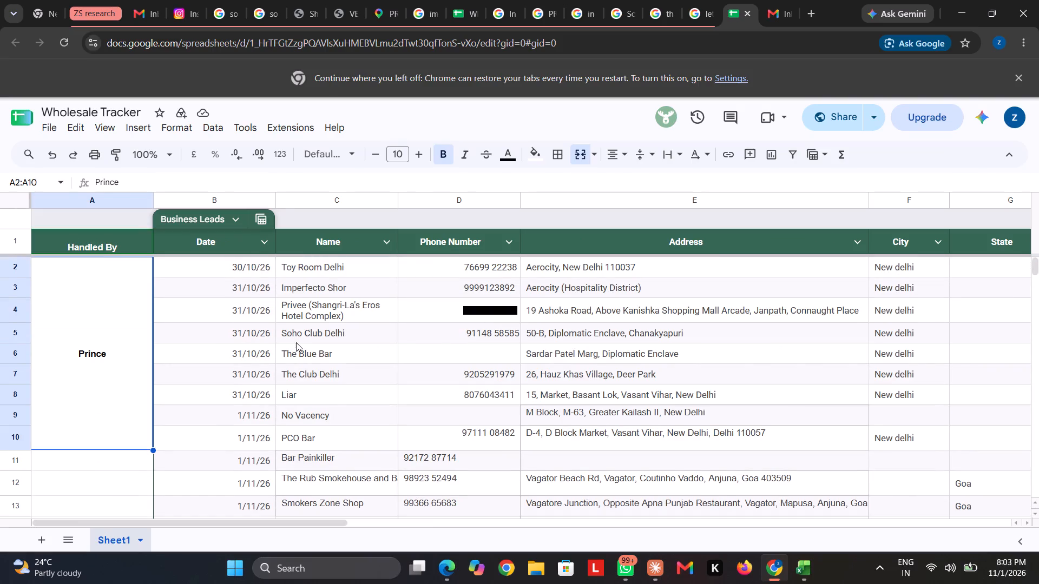
{"action": "scroll", "coordinate": [296, 342], "scroll_direction": "down", "scroll_amount": 1}
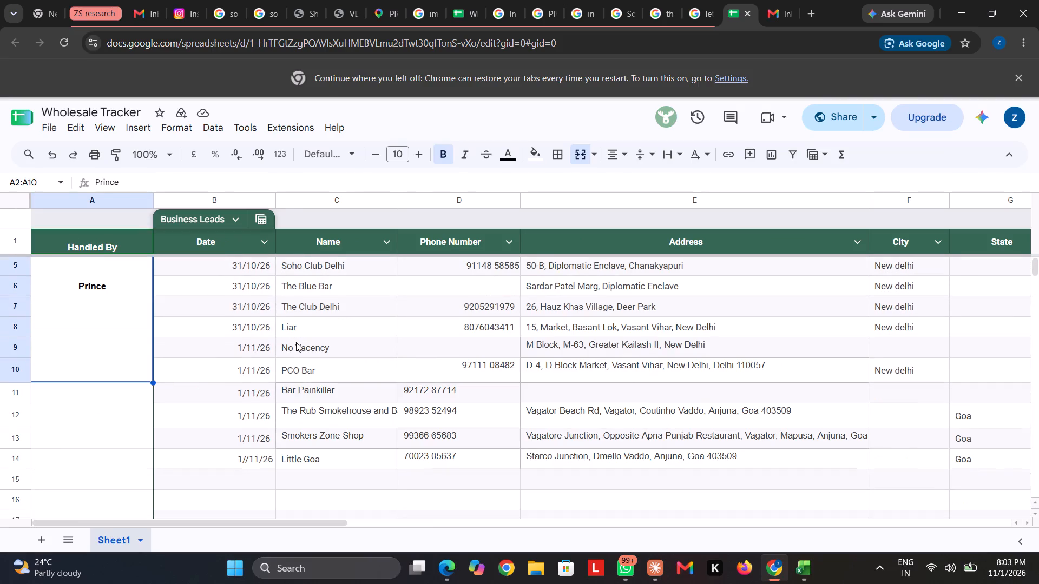
{"action": "scroll", "coordinate": [296, 342], "scroll_direction": "up", "scroll_amount": 4}
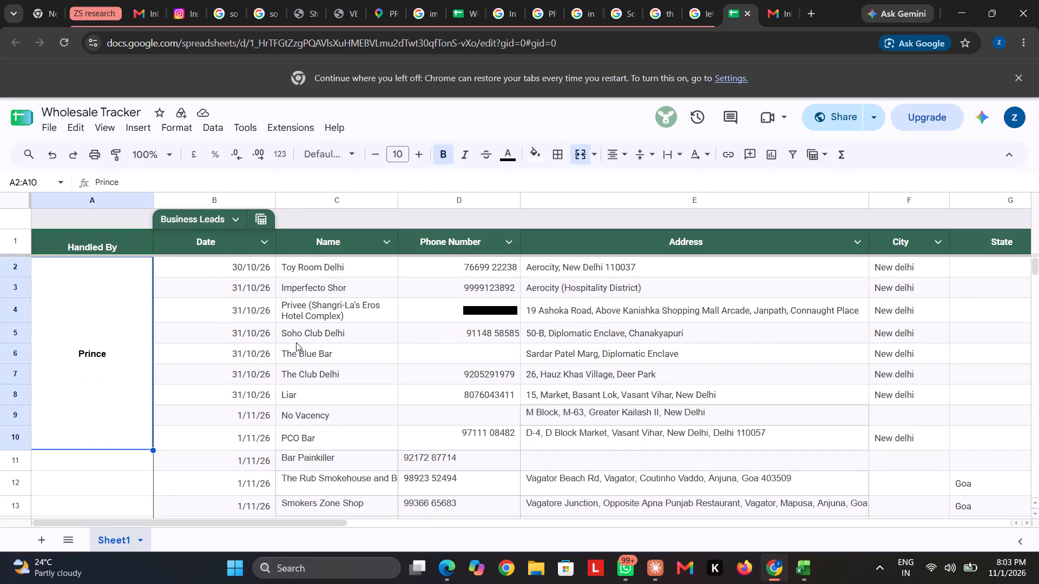
{"action": "scroll", "coordinate": [296, 342], "scroll_direction": "down", "scroll_amount": 2}
{"action": "scroll", "coordinate": [296, 342], "scroll_direction": "up", "scroll_amount": 5}
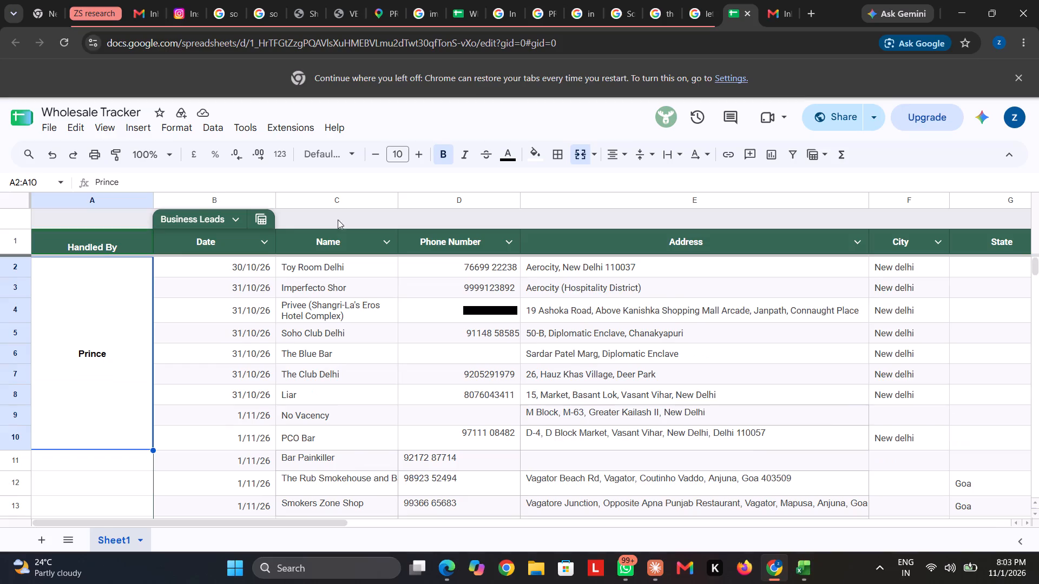
Examine the search answers on popular clubs in Delhi and on Imperfecto Shor's address and email contacts.
{"action": "left_click", "coordinate": [219, 18]}
{"action": "scroll", "coordinate": [346, 257], "scroll_direction": "down", "scroll_amount": 9}
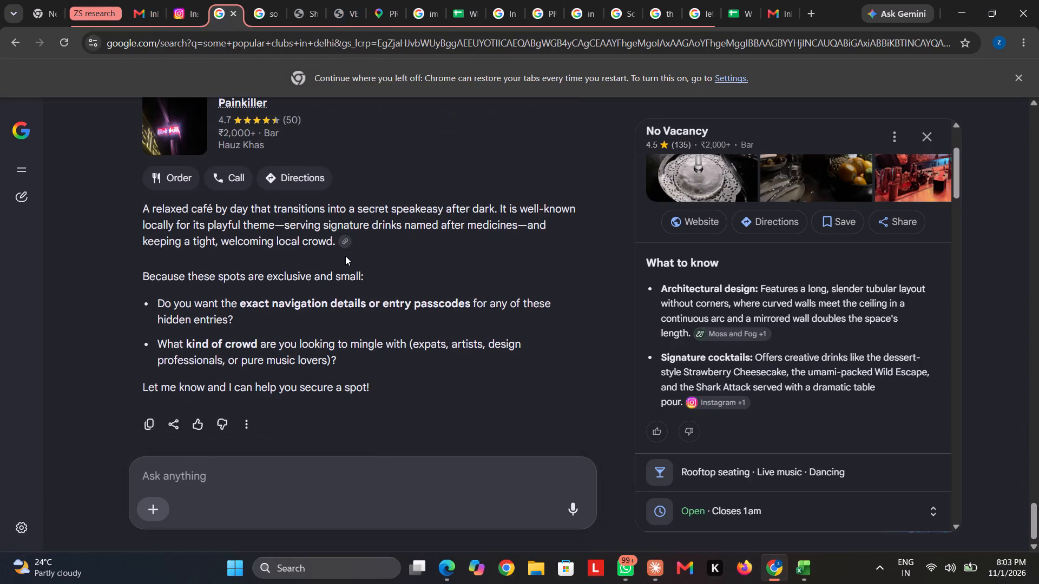
{"action": "scroll", "coordinate": [346, 255], "scroll_direction": "up", "scroll_amount": 5}
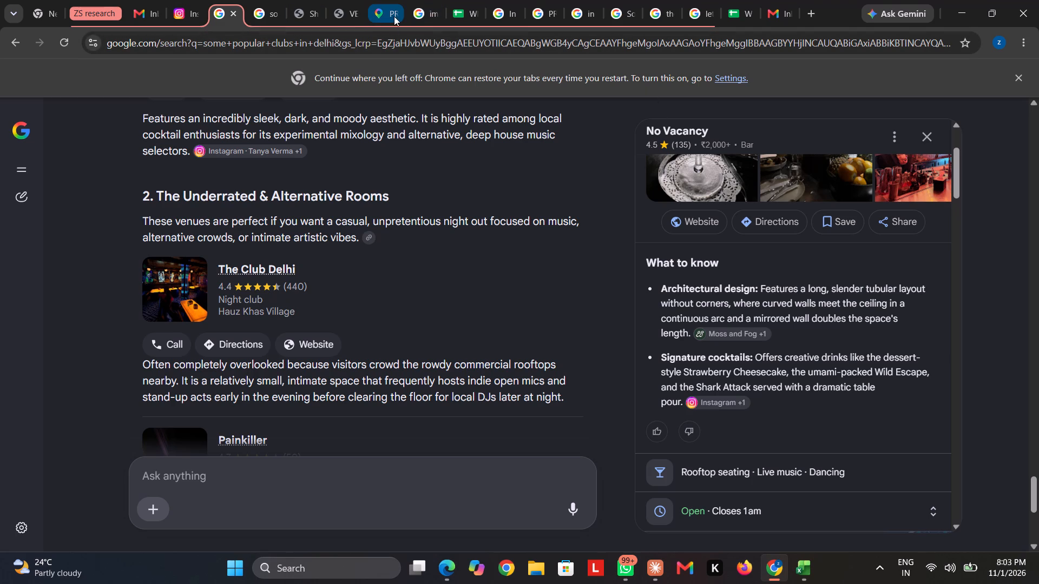
{"action": "left_click", "coordinate": [428, 16]}
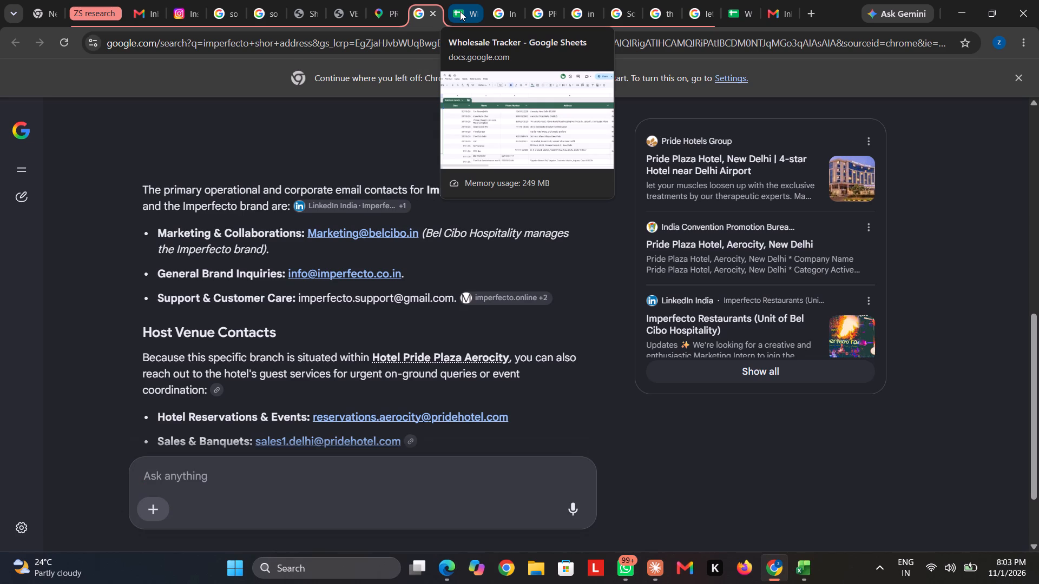
{"action": "scroll", "coordinate": [409, 208], "scroll_direction": "down", "scroll_amount": 7}
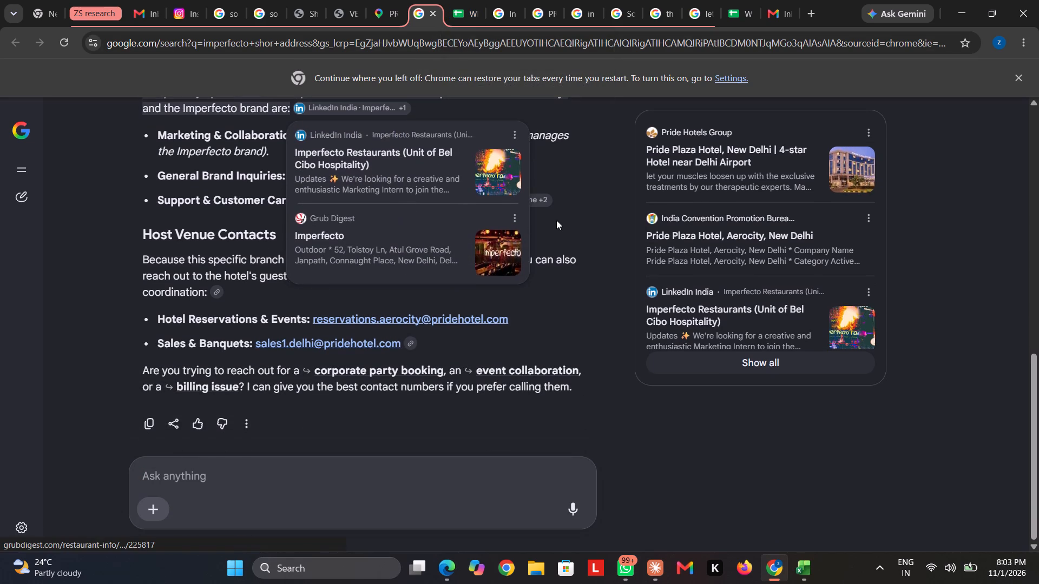
{"action": "scroll", "coordinate": [594, 216], "scroll_direction": "down", "scroll_amount": 2}
{"action": "scroll", "coordinate": [591, 220], "scroll_direction": "up", "scroll_amount": 5}
{"action": "scroll", "coordinate": [591, 221], "scroll_direction": "down", "scroll_amount": 11}
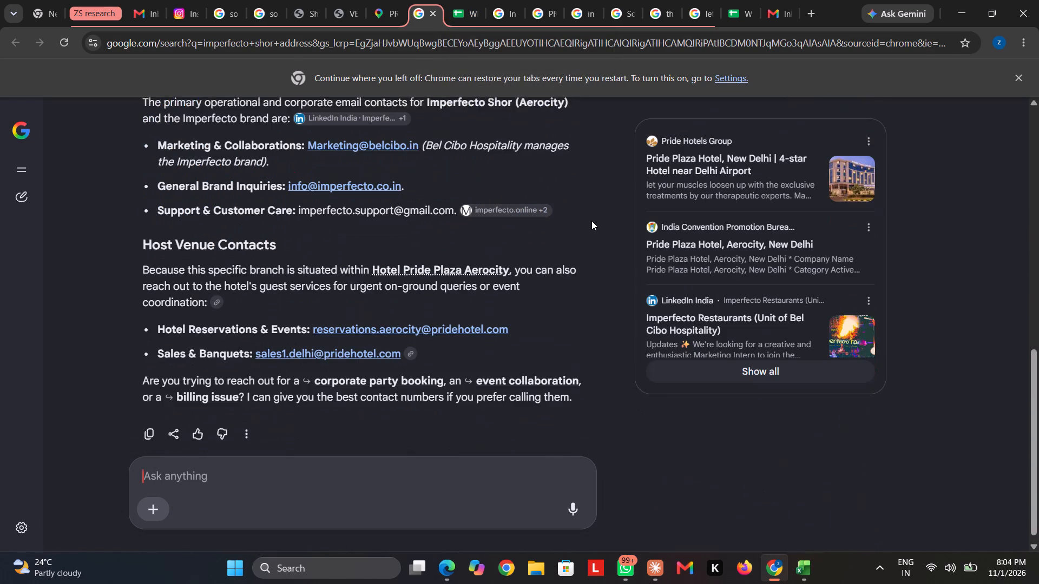
{"action": "scroll", "coordinate": [591, 216], "scroll_direction": "up", "scroll_amount": 3}
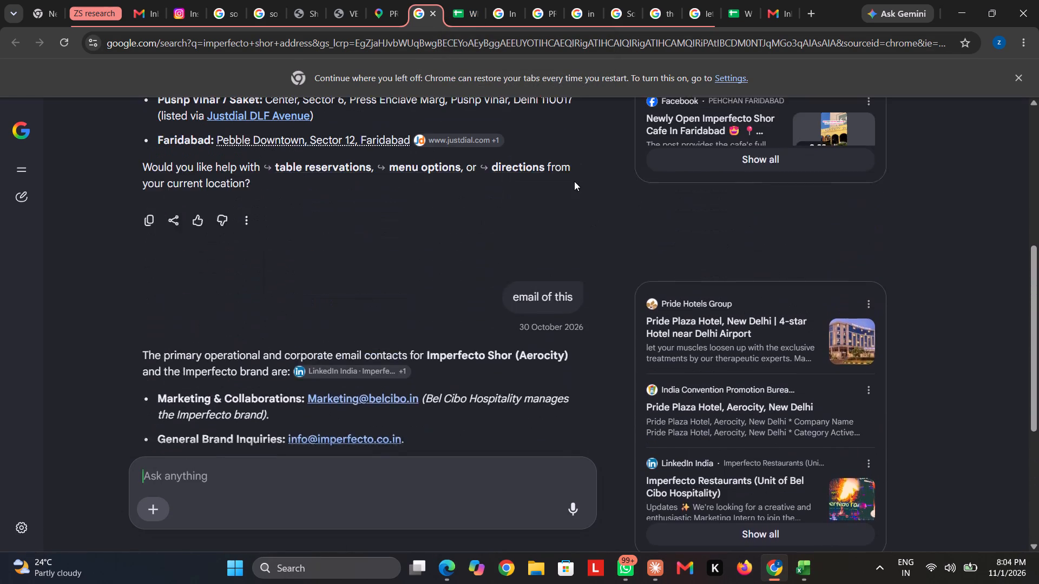
{"action": "scroll", "coordinate": [574, 181], "scroll_direction": "up", "scroll_amount": 3}
{"action": "scroll", "coordinate": [569, 175], "scroll_direction": "down", "scroll_amount": 8}
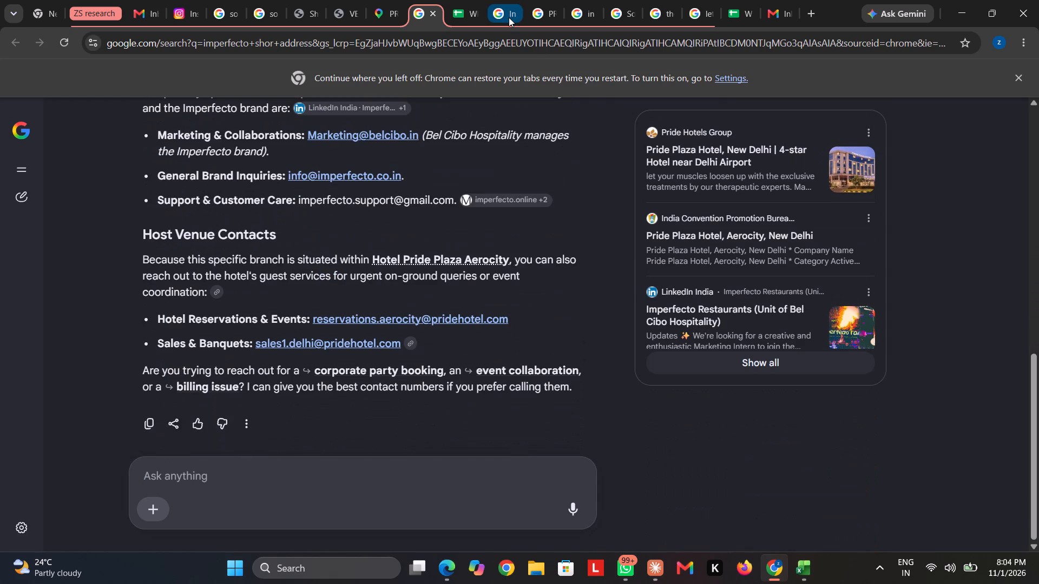
Read the search answer detailing bars and lounges for showcasing nicotine pouches, from DLF CyberHub through the Mumbai and Bengaluru venues.
{"action": "left_click", "coordinate": [509, 17]}
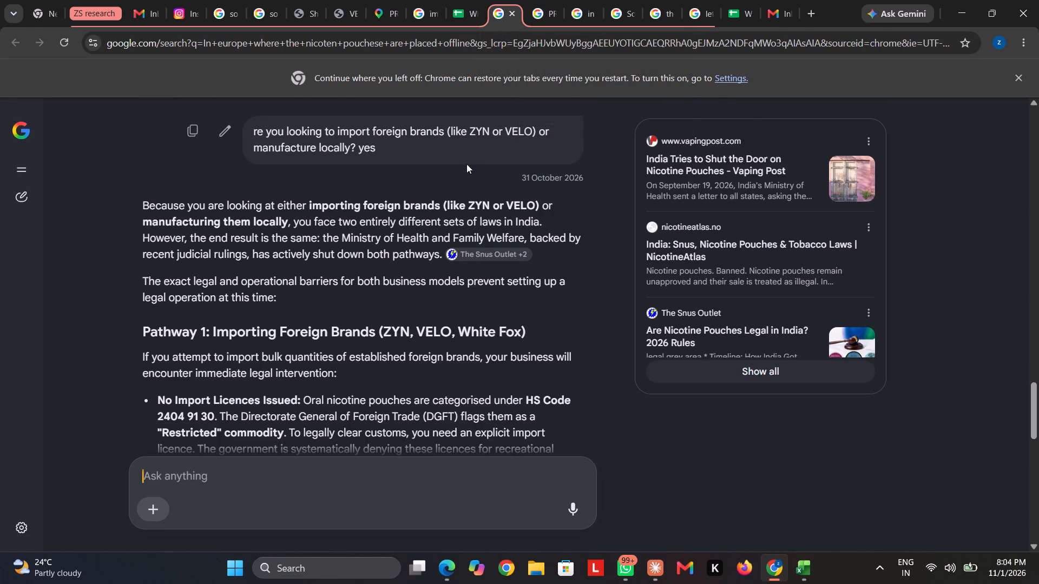
{"action": "left_click", "coordinate": [699, 15]}
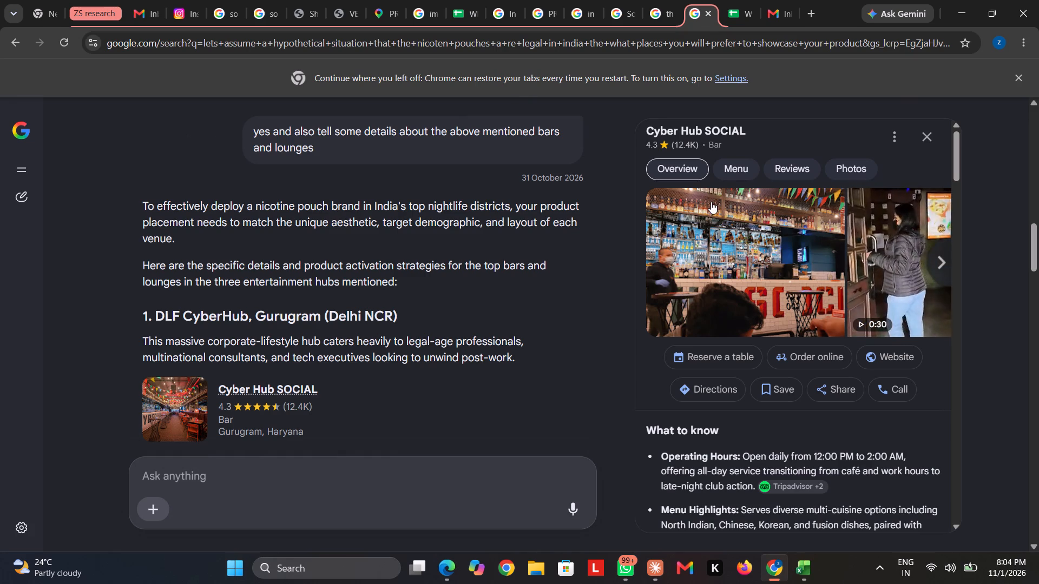
{"action": "scroll", "coordinate": [296, 278], "scroll_direction": "down", "scroll_amount": 2}
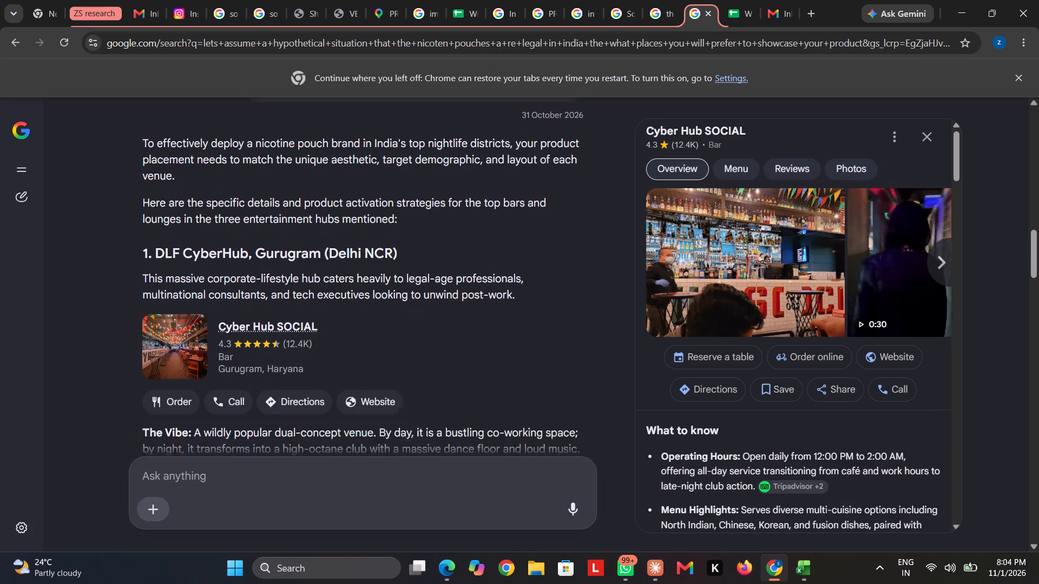
{"action": "scroll", "coordinate": [292, 281], "scroll_direction": "down", "scroll_amount": 3}
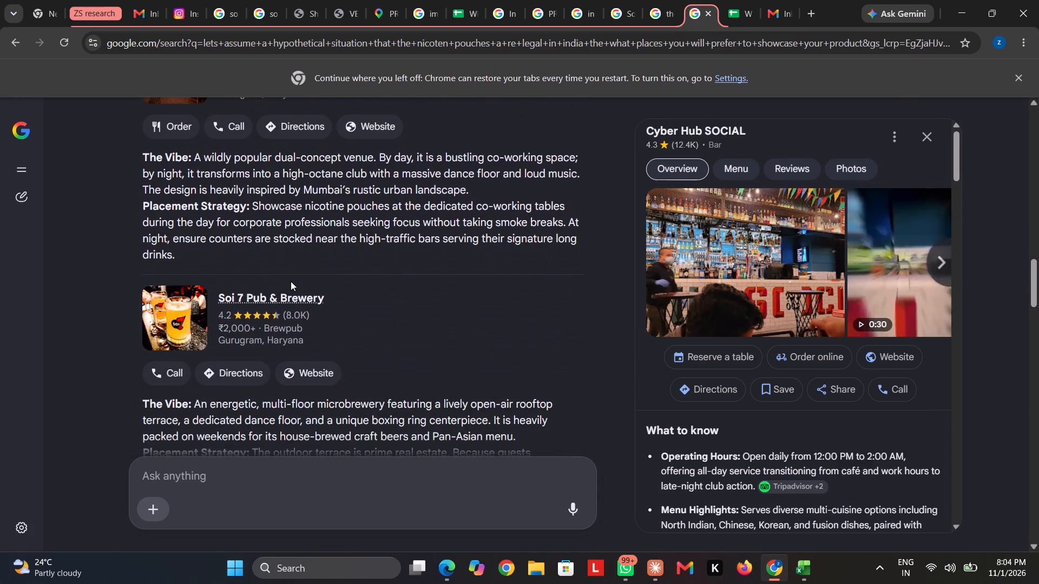
{"action": "scroll", "coordinate": [291, 281], "scroll_direction": "down", "scroll_amount": 5}
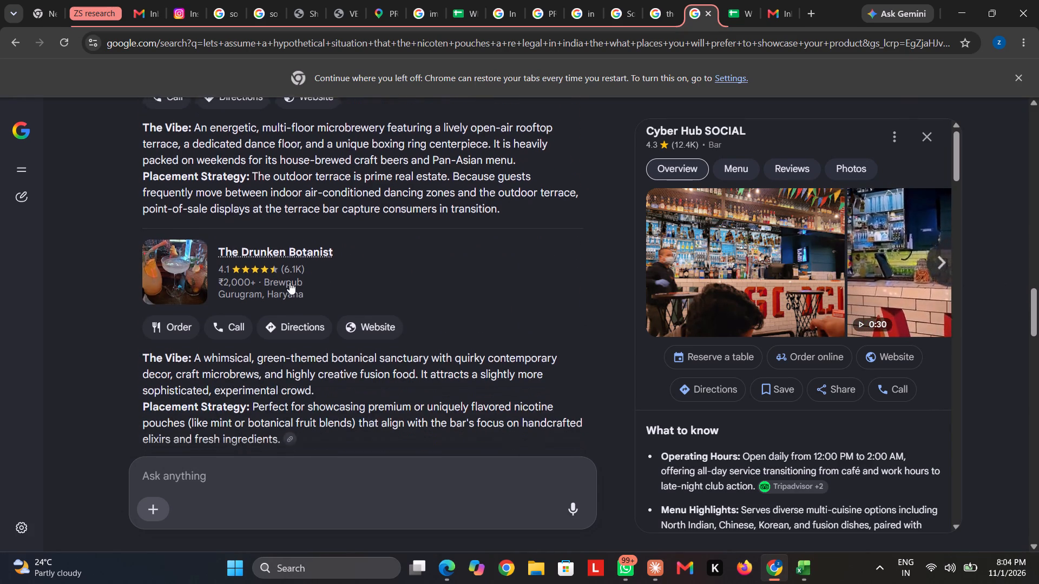
{"action": "scroll", "coordinate": [290, 282], "scroll_direction": "down", "scroll_amount": 6}
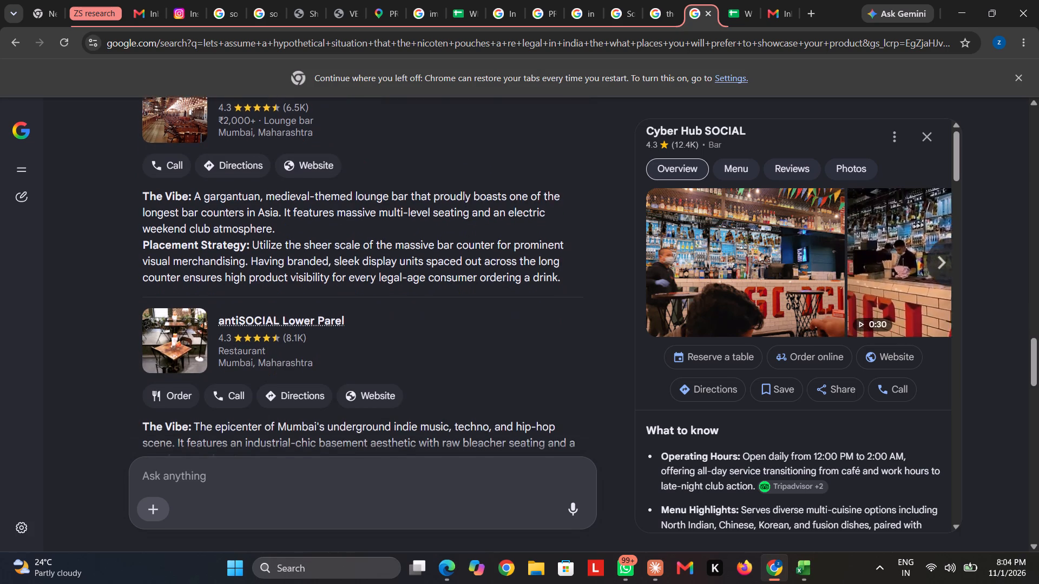
{"action": "scroll", "coordinate": [275, 263], "scroll_direction": "down", "scroll_amount": 5}
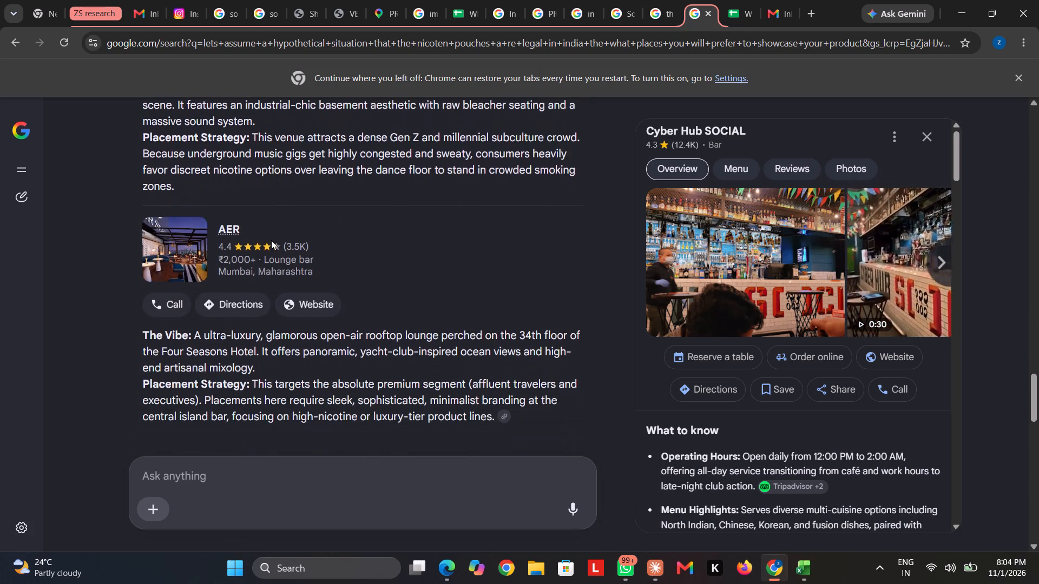
Review the venue vibes and placement strategies for the Gurugram, Mumbai and Bengaluru bars in the nicotine pouch answer, including its closing map.
{"action": "scroll", "coordinate": [271, 240], "scroll_direction": "down", "scroll_amount": 11}
{"action": "scroll", "coordinate": [271, 240], "scroll_direction": "down", "scroll_amount": 10}
{"action": "scroll", "coordinate": [271, 240], "scroll_direction": "up", "scroll_amount": 2}
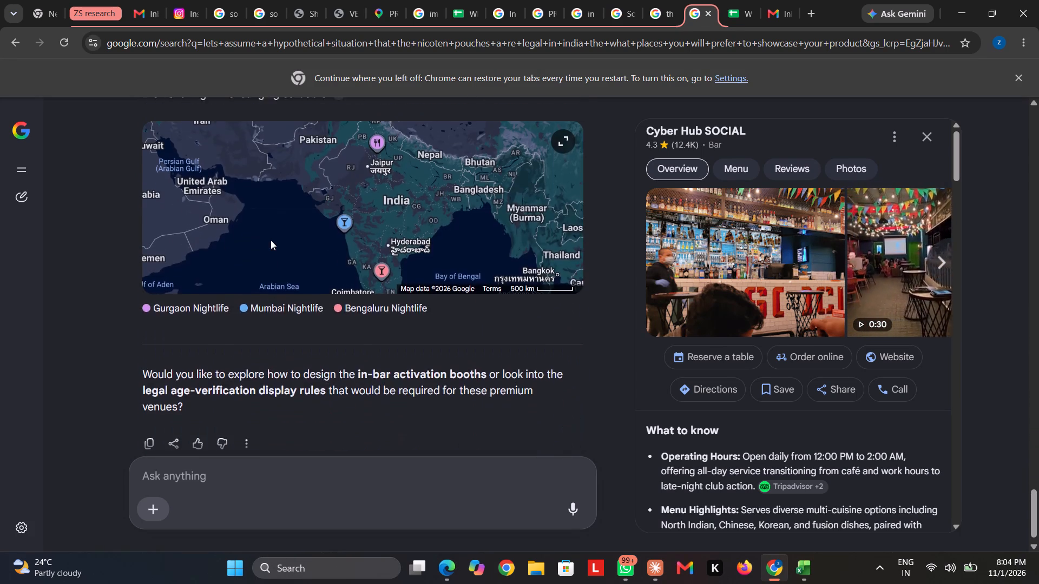
{"action": "scroll", "coordinate": [271, 240], "scroll_direction": "up", "scroll_amount": 6}
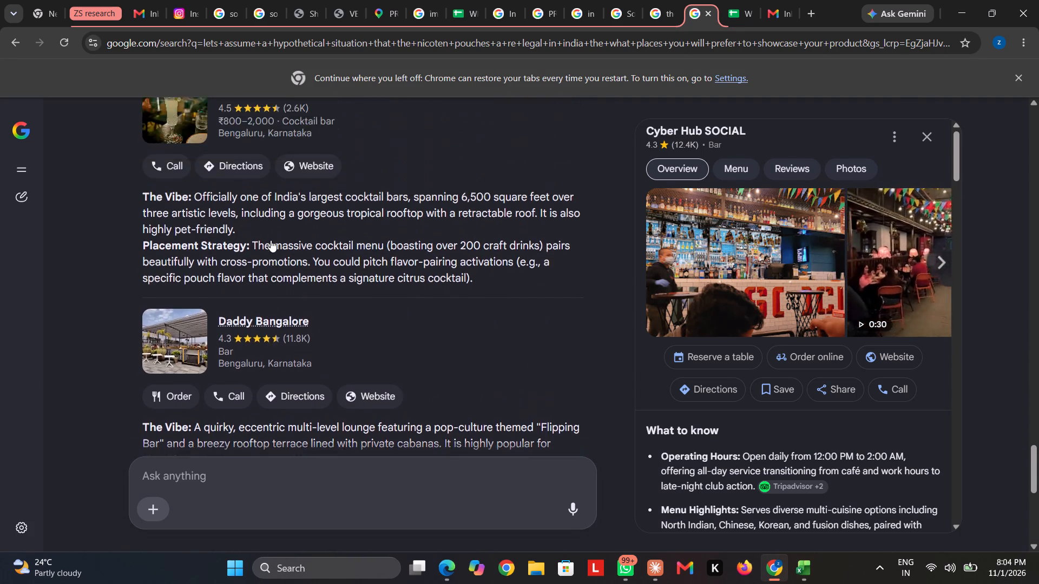
{"action": "scroll", "coordinate": [271, 240], "scroll_direction": "up", "scroll_amount": 9}
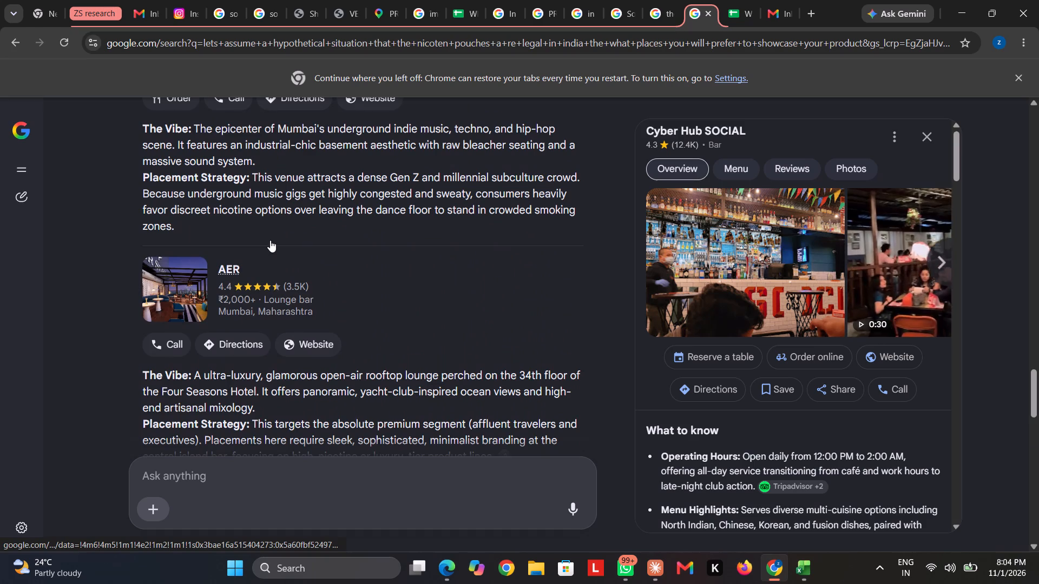
{"action": "scroll", "coordinate": [270, 240], "scroll_direction": "up", "scroll_amount": 10}
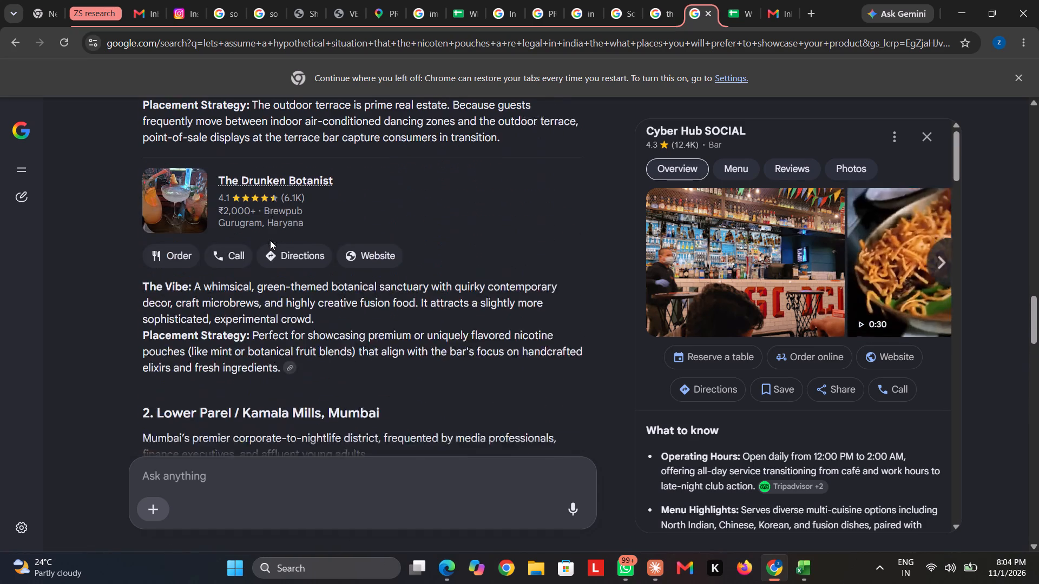
{"action": "scroll", "coordinate": [270, 240], "scroll_direction": "up", "scroll_amount": 11}
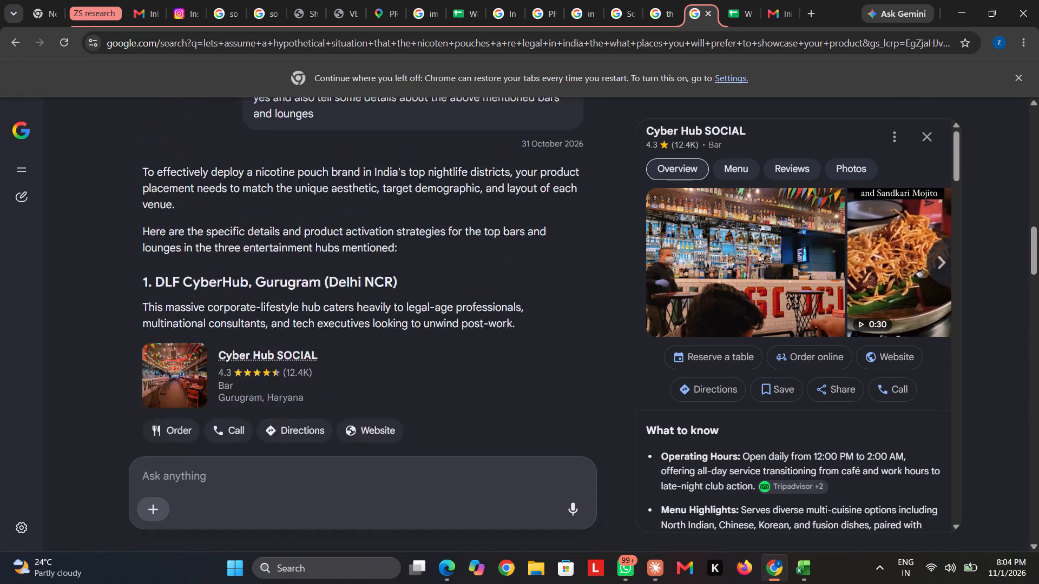
{"action": "scroll", "coordinate": [270, 240], "scroll_direction": "up", "scroll_amount": 13}
{"action": "scroll", "coordinate": [270, 240], "scroll_direction": "down", "scroll_amount": 20}
{"action": "scroll", "coordinate": [270, 240], "scroll_direction": "down", "scroll_amount": 15}
{"action": "scroll", "coordinate": [270, 240], "scroll_direction": "down", "scroll_amount": 11}
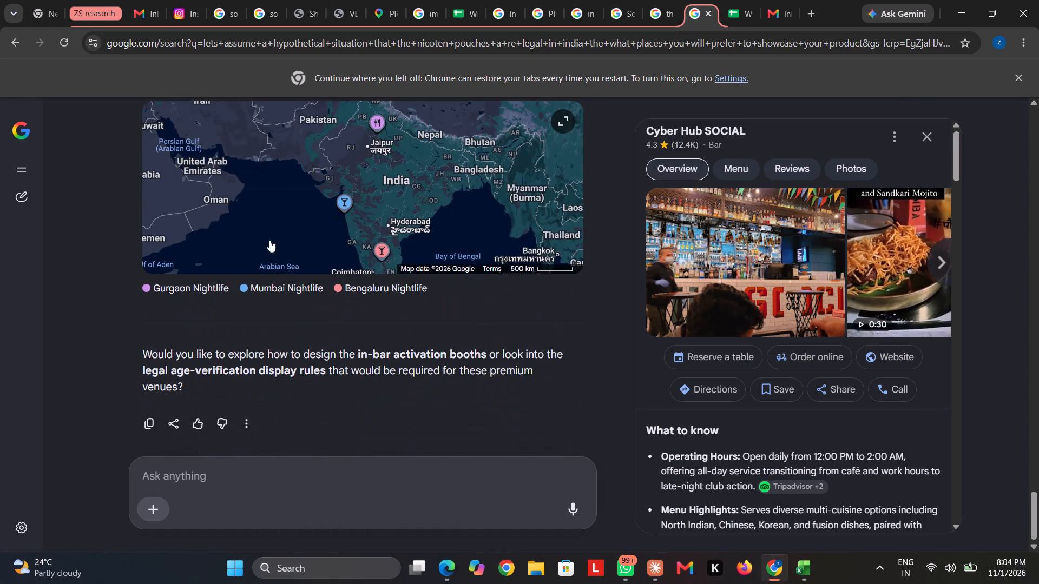
{"action": "scroll", "coordinate": [269, 240], "scroll_direction": "down", "scroll_amount": 20}
{"action": "scroll", "coordinate": [269, 240], "scroll_direction": "down", "scroll_amount": 9}
{"action": "scroll", "coordinate": [270, 231], "scroll_direction": "up", "scroll_amount": 4}
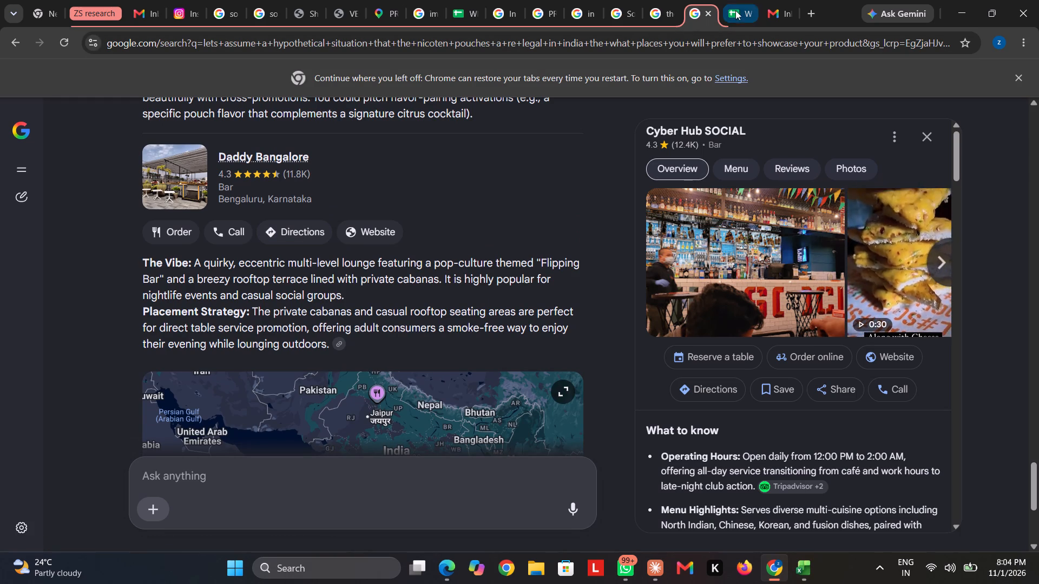
Expand the AI overview in the Delhi club email search and examine the contact emails for Delhi's clubs.
{"action": "left_click", "coordinate": [656, 13]}
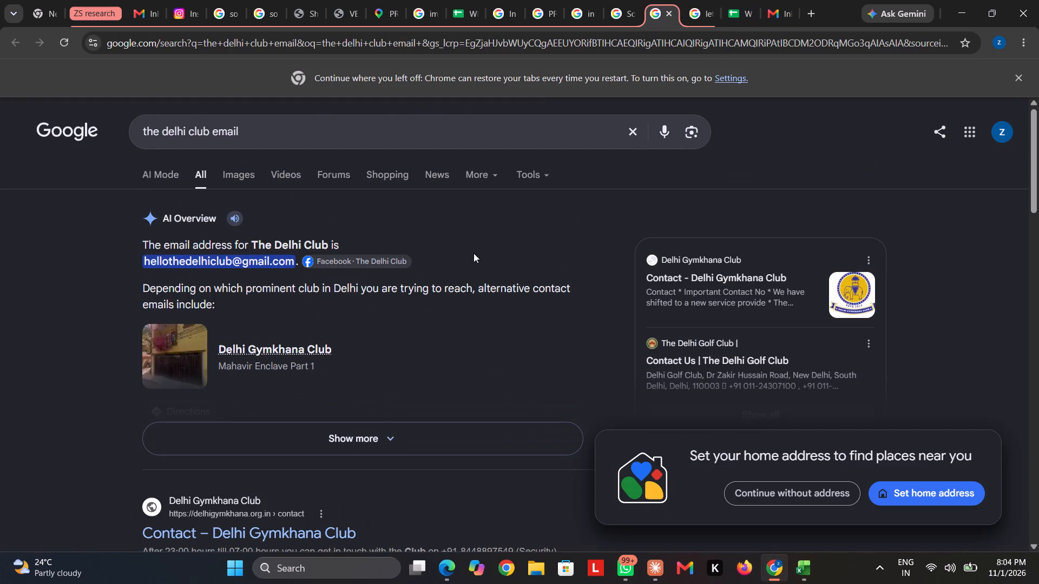
{"action": "scroll", "coordinate": [277, 300], "scroll_direction": "down", "scroll_amount": 1}
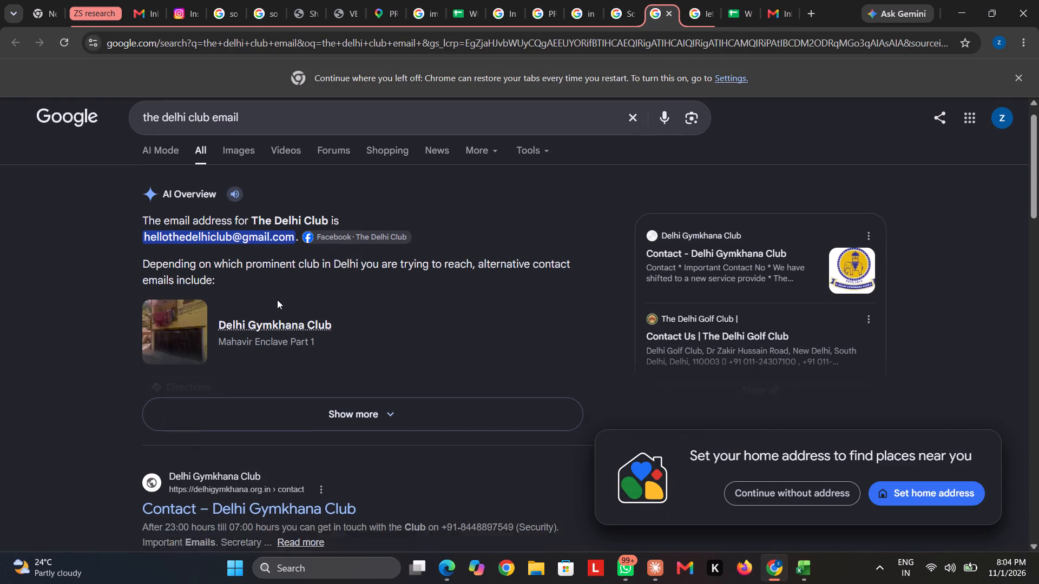
{"action": "left_click", "coordinate": [271, 354]}
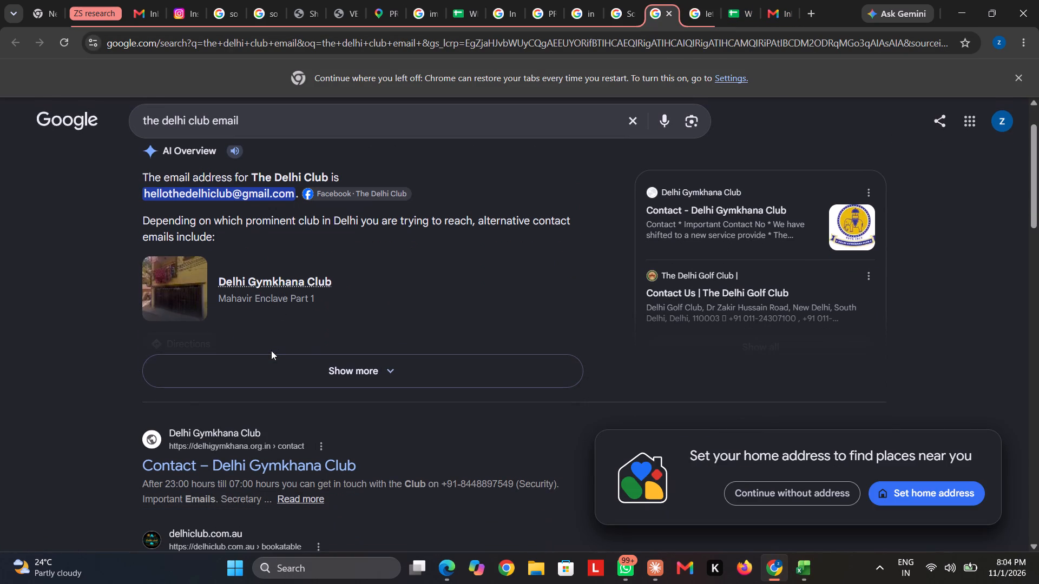
{"action": "left_click", "coordinate": [308, 353]}
{"action": "scroll", "coordinate": [323, 354], "scroll_direction": "down", "scroll_amount": 2}
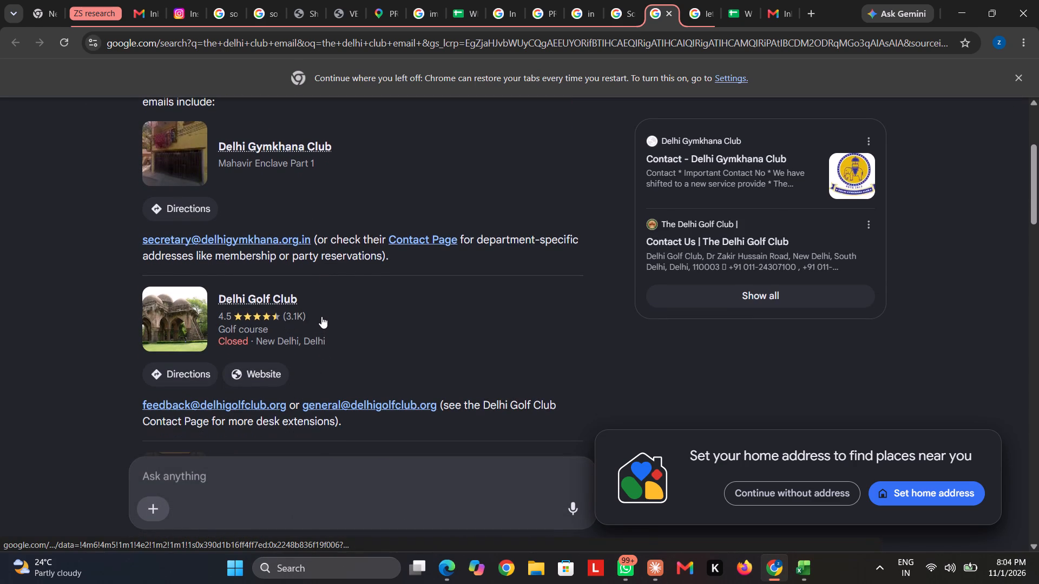
{"action": "scroll", "coordinate": [321, 316], "scroll_direction": "down", "scroll_amount": 4}
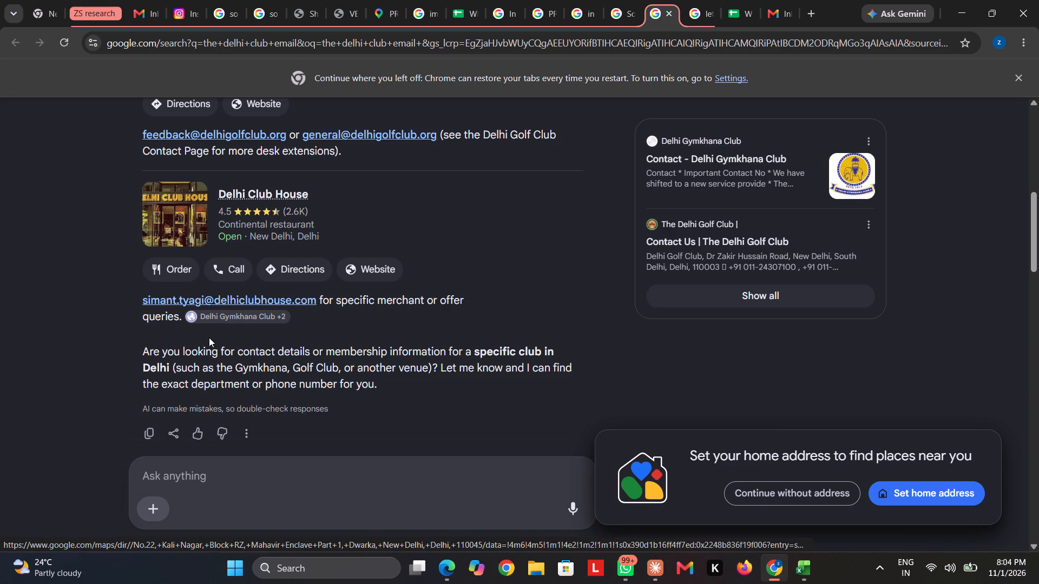
{"action": "scroll", "coordinate": [209, 337], "scroll_direction": "down", "scroll_amount": 2}
{"action": "scroll", "coordinate": [283, 274], "scroll_direction": "up", "scroll_amount": 1}
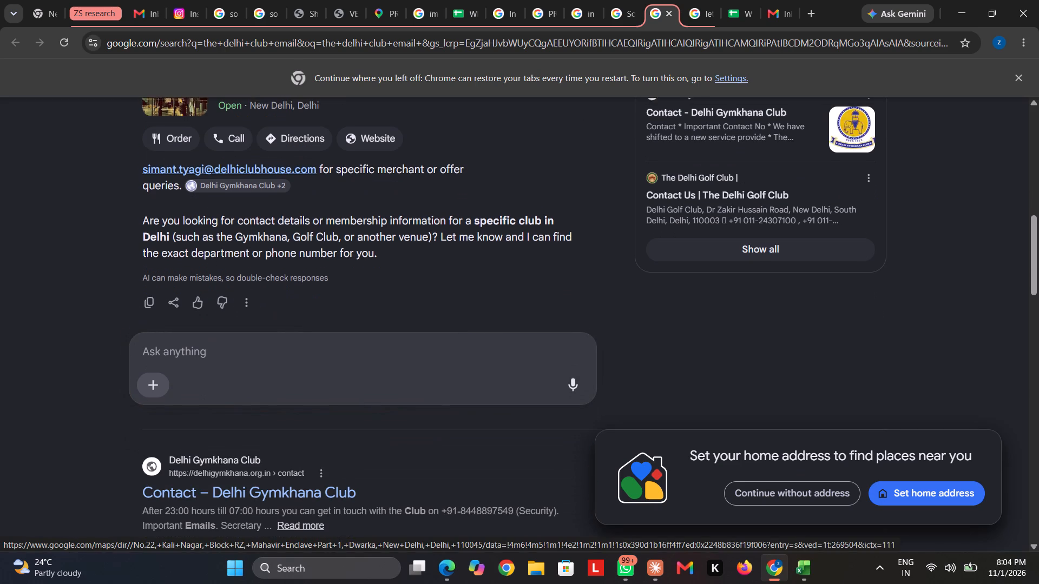
{"action": "scroll", "coordinate": [283, 274], "scroll_direction": "up", "scroll_amount": 6}
{"action": "left_click", "coordinate": [626, 19]}
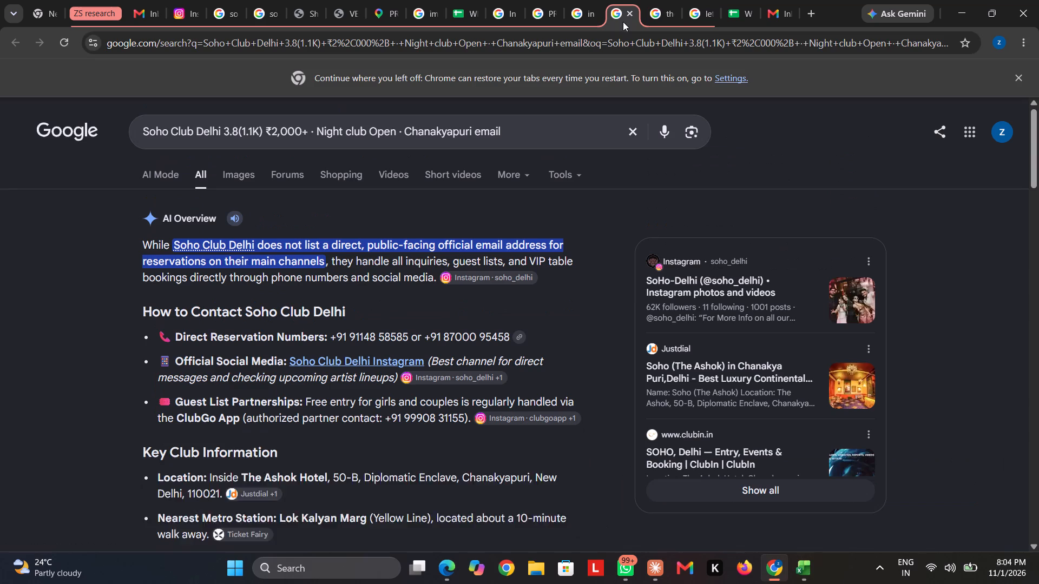
Check the Soho Club Delhi contact results, and close the Soho Club and The Delhi Club email searches.
{"action": "scroll", "coordinate": [284, 274], "scroll_direction": "down", "scroll_amount": 1}
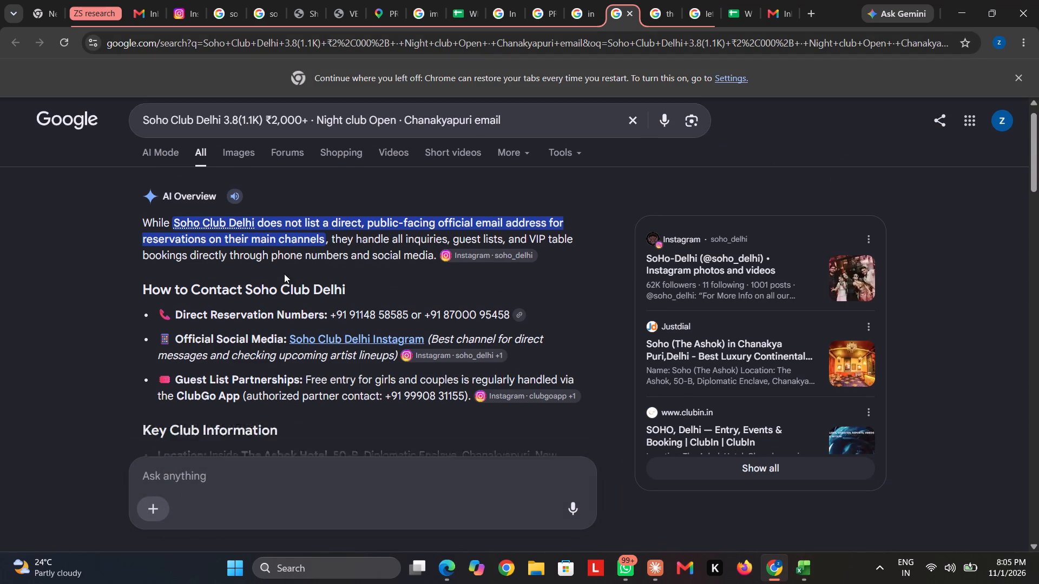
{"action": "scroll", "coordinate": [284, 274], "scroll_direction": "down", "scroll_amount": 2}
{"action": "scroll", "coordinate": [521, 91], "scroll_direction": "up", "scroll_amount": 1}
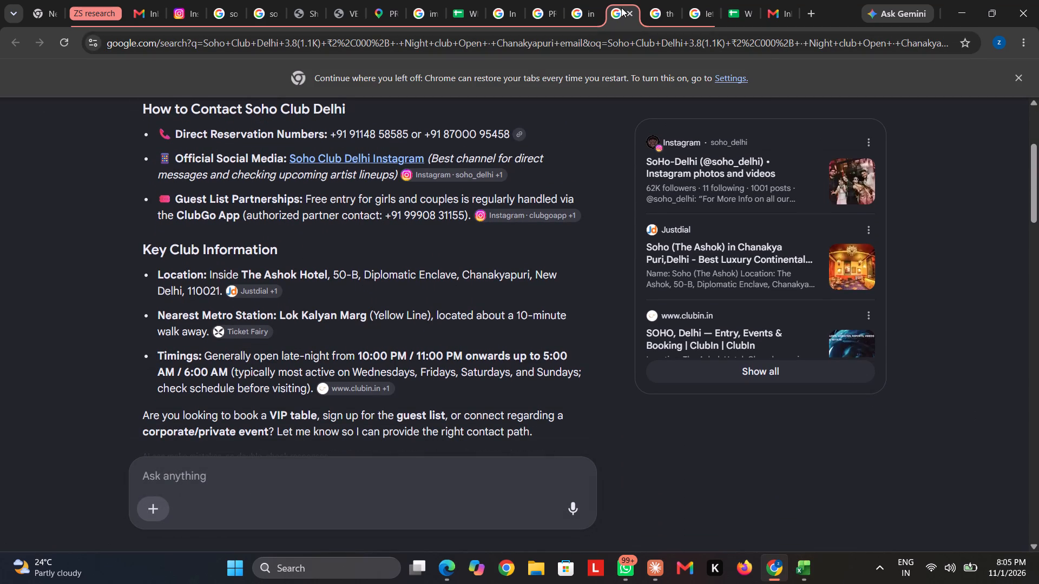
{"action": "left_click", "coordinate": [628, 11]}
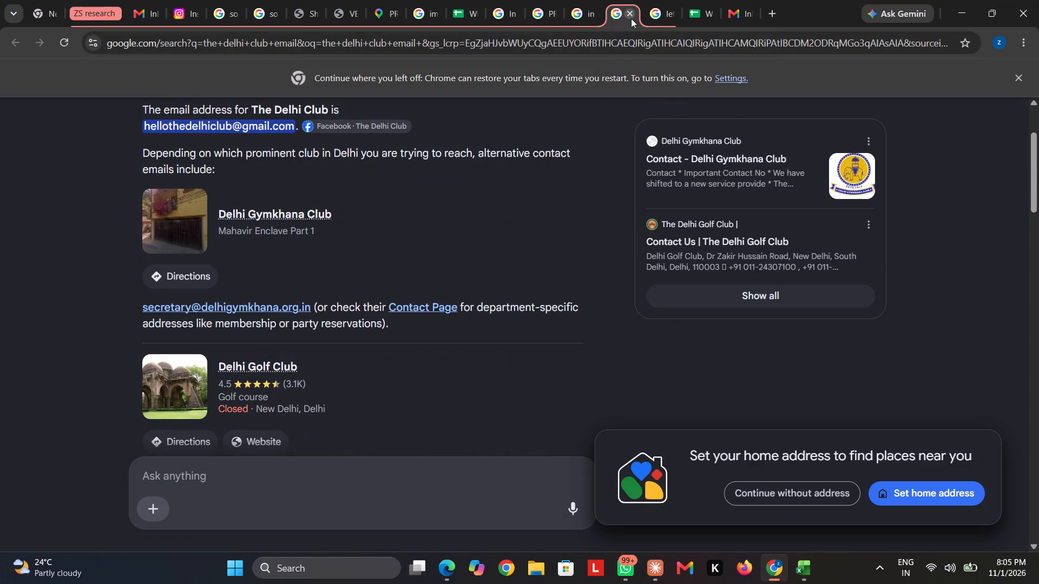
{"action": "left_click", "coordinate": [631, 18]}
Review the hypothetical nicotine pouch placement conversation again, from the Bengaluru venues back to the target cities and retail suggestions.
{"action": "scroll", "coordinate": [468, 197], "scroll_direction": "up", "scroll_amount": 4}
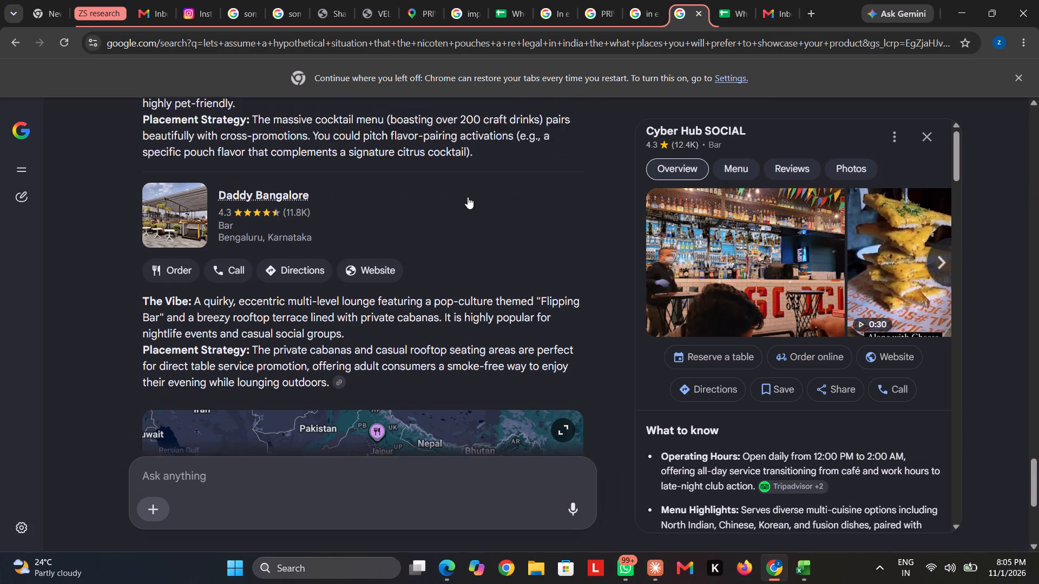
{"action": "scroll", "coordinate": [468, 197], "scroll_direction": "up", "scroll_amount": 1}
{"action": "scroll", "coordinate": [468, 197], "scroll_direction": "down", "scroll_amount": 20}
{"action": "scroll", "coordinate": [468, 197], "scroll_direction": "down", "scroll_amount": 13}
{"action": "scroll", "coordinate": [468, 197], "scroll_direction": "up", "scroll_amount": 20}
{"action": "scroll", "coordinate": [468, 197], "scroll_direction": "up", "scroll_amount": 16}
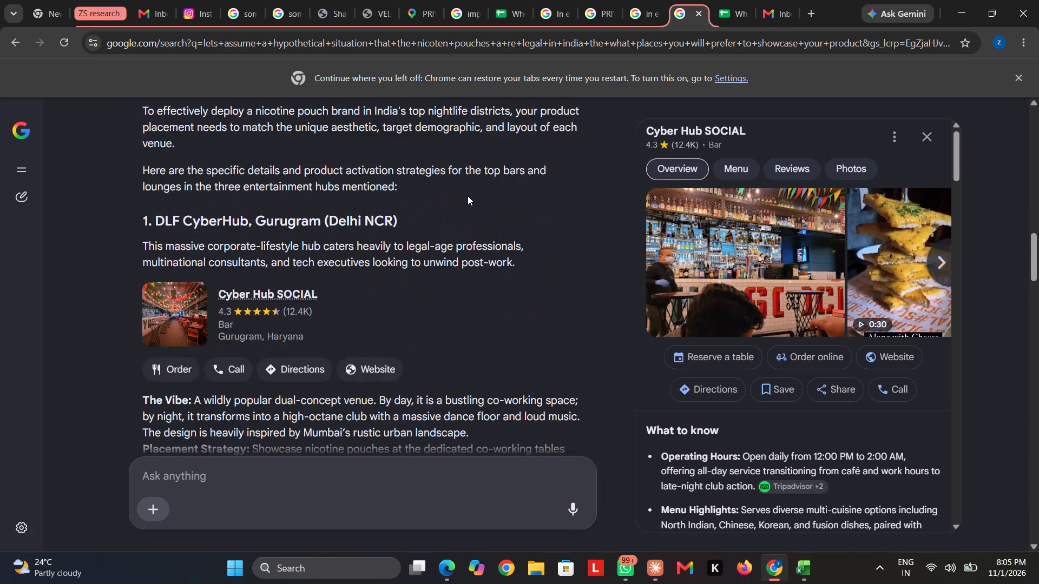
{"action": "scroll", "coordinate": [468, 196], "scroll_direction": "up", "scroll_amount": 9}
{"action": "scroll", "coordinate": [468, 196], "scroll_direction": "down", "scroll_amount": 9}
{"action": "scroll", "coordinate": [471, 184], "scroll_direction": "up", "scroll_amount": 16}
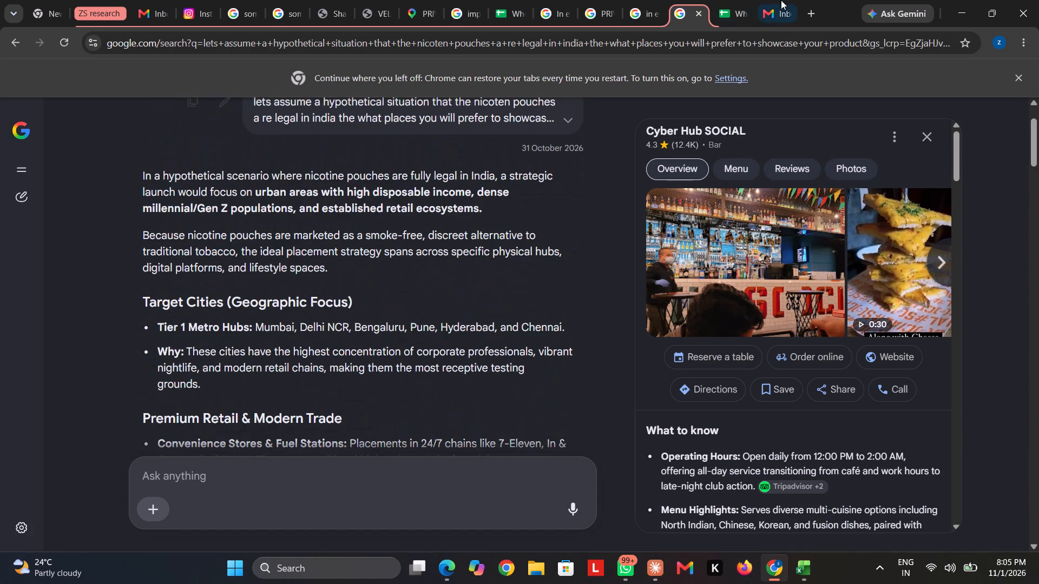